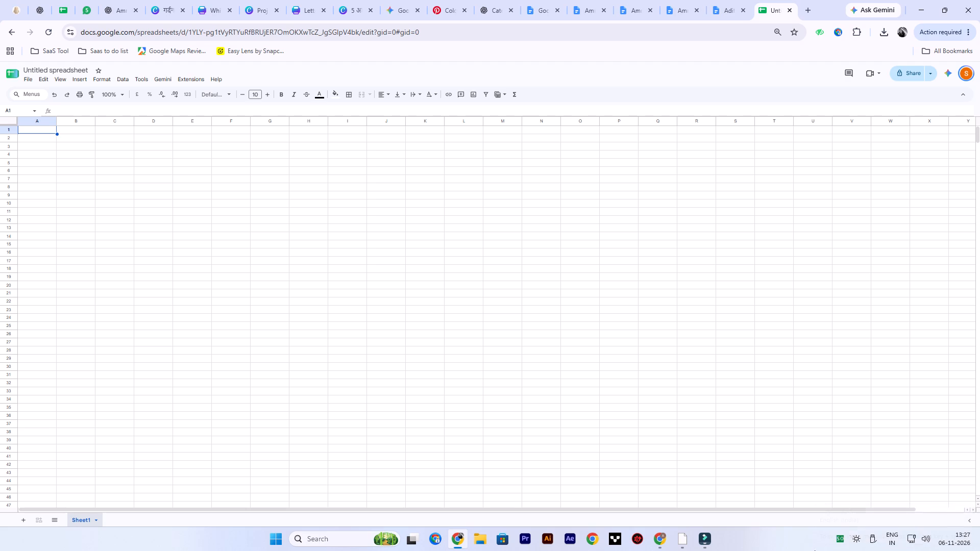
Enter the column headers Name in cell A1 and Department in cell B1.
double_click(39, 130)
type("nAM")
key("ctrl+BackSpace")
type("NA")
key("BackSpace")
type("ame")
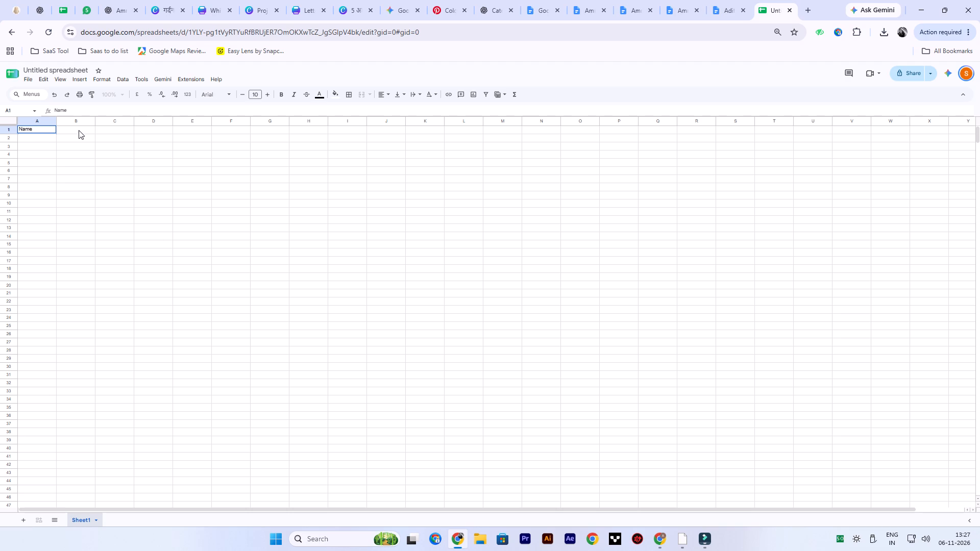
double_click(79, 130)
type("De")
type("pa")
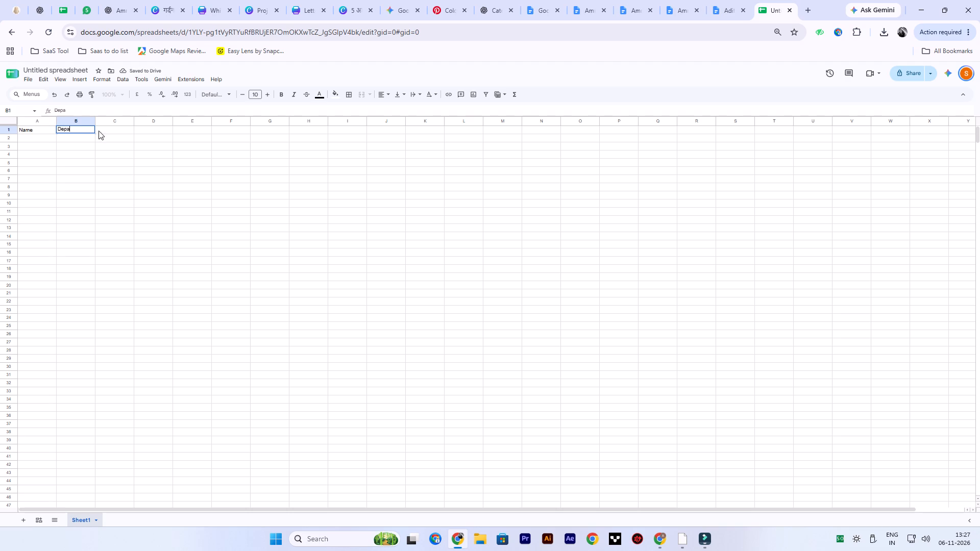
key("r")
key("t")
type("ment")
Add the column headers Amount in D1, Gift in E1 and Status in F1, leaving C1 empty.
double_click(152, 131)
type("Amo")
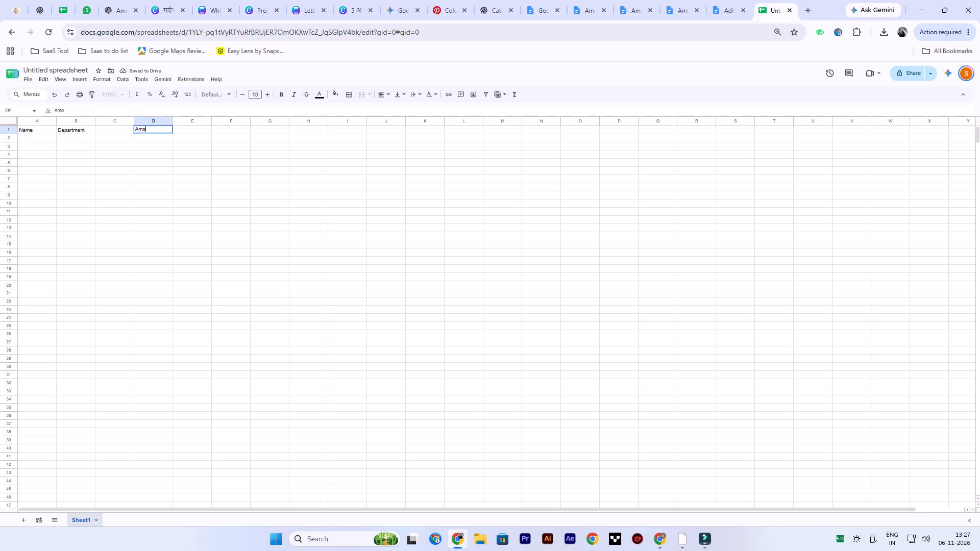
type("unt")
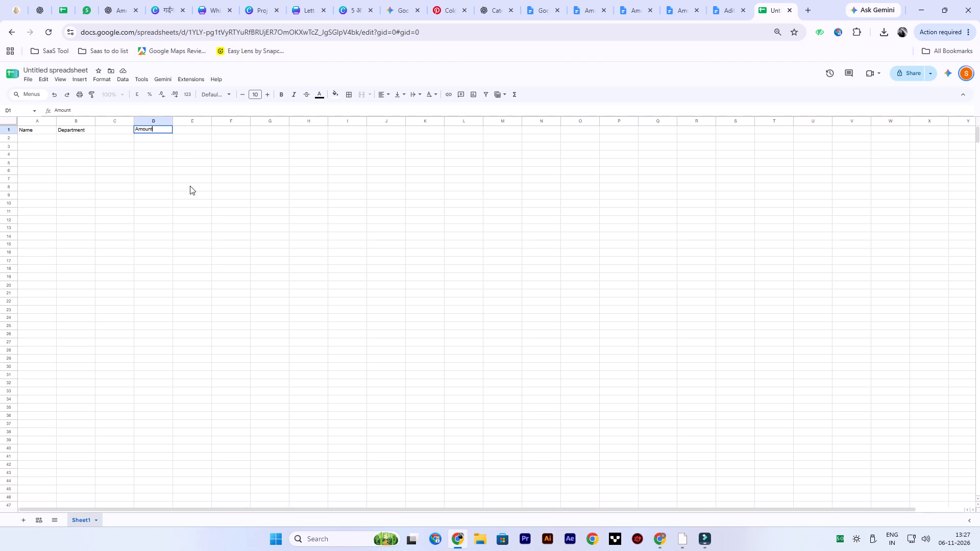
left_click(190, 186)
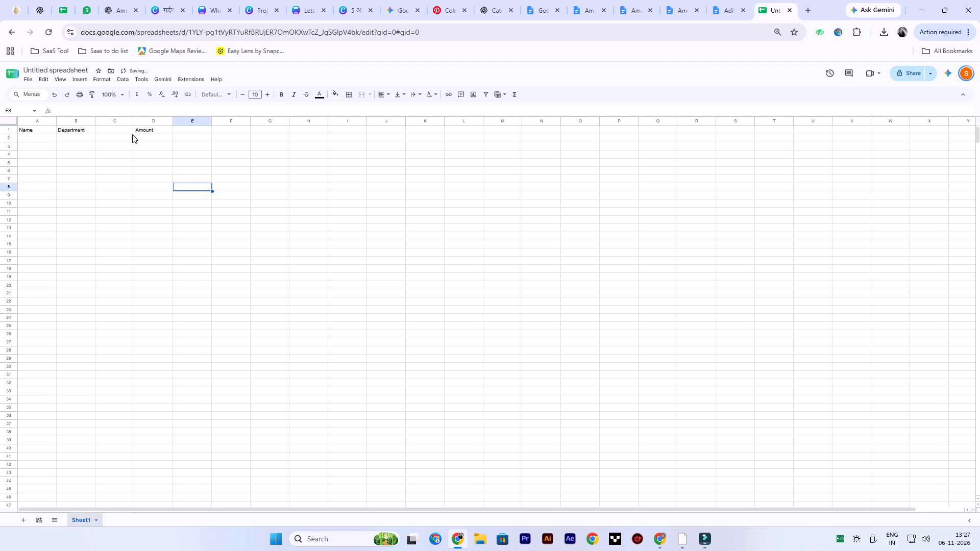
double_click(187, 132)
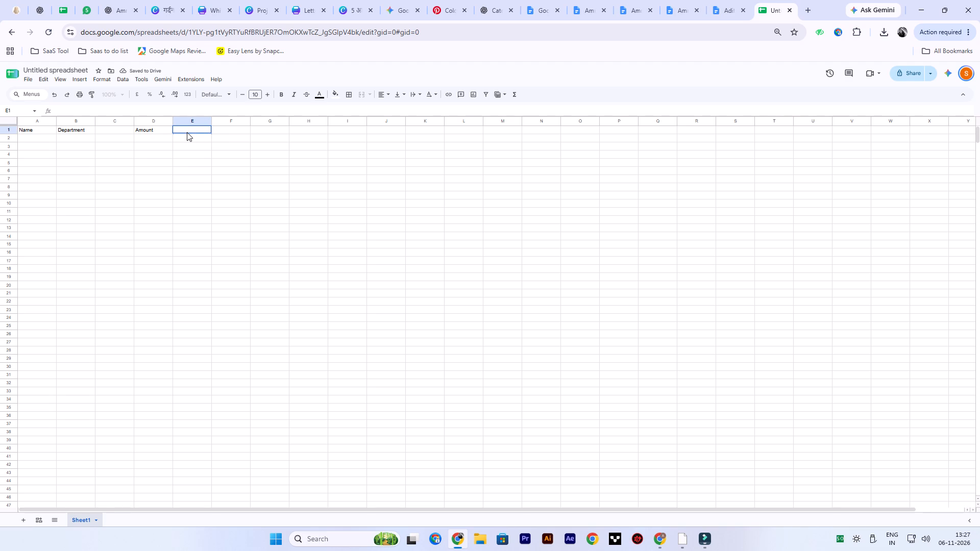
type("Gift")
double_click(237, 128)
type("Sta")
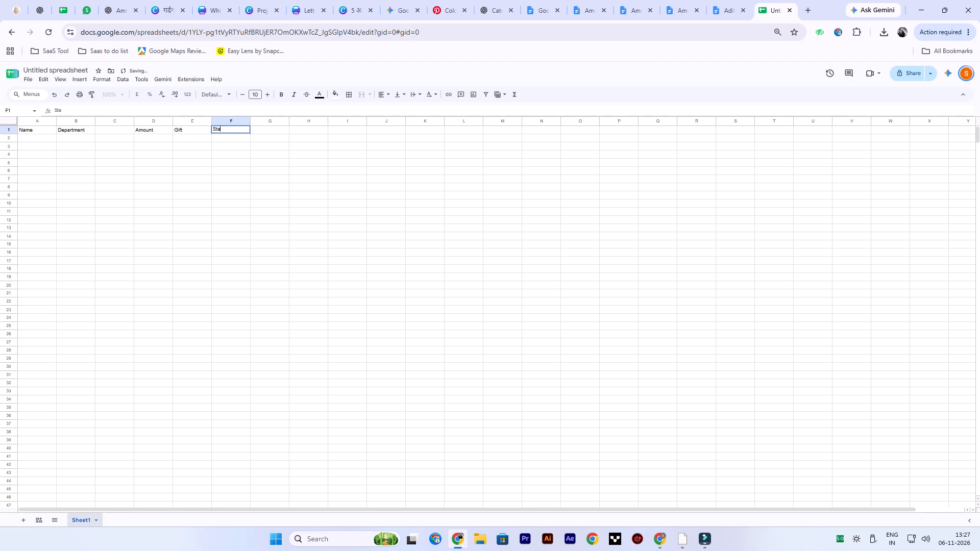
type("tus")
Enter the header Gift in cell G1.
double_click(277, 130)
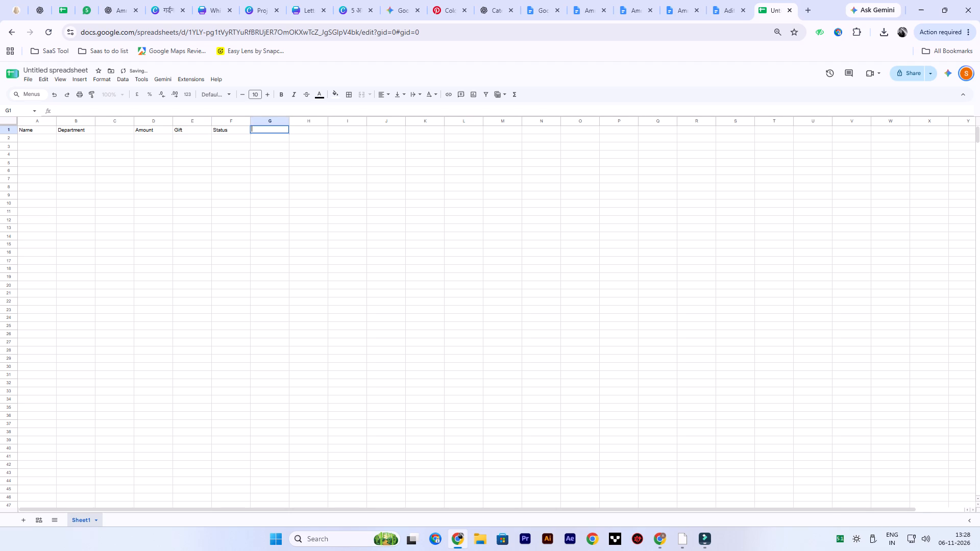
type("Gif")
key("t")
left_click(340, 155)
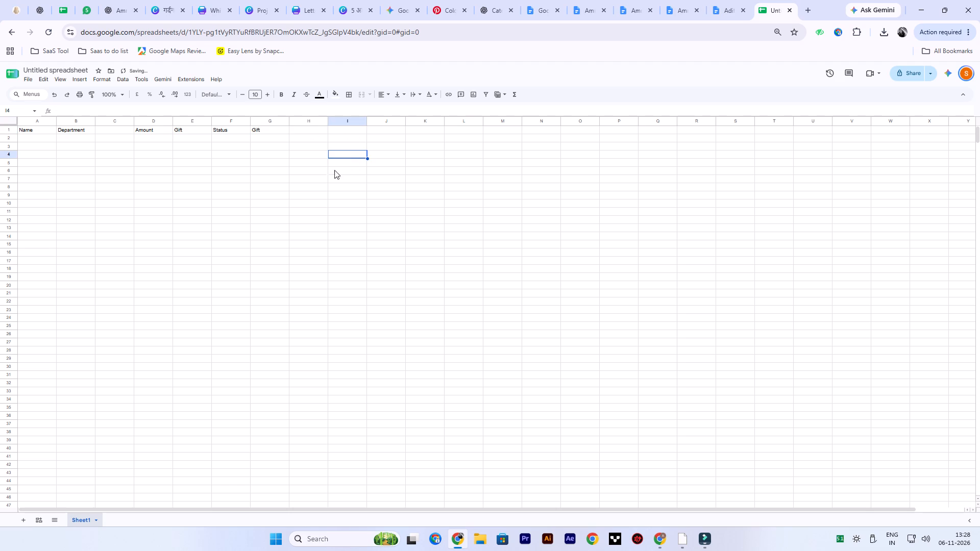
Fill the header cells A1 to G1 with yellow, after trying cyan first.
left_click_drag(28, 130, 256, 128)
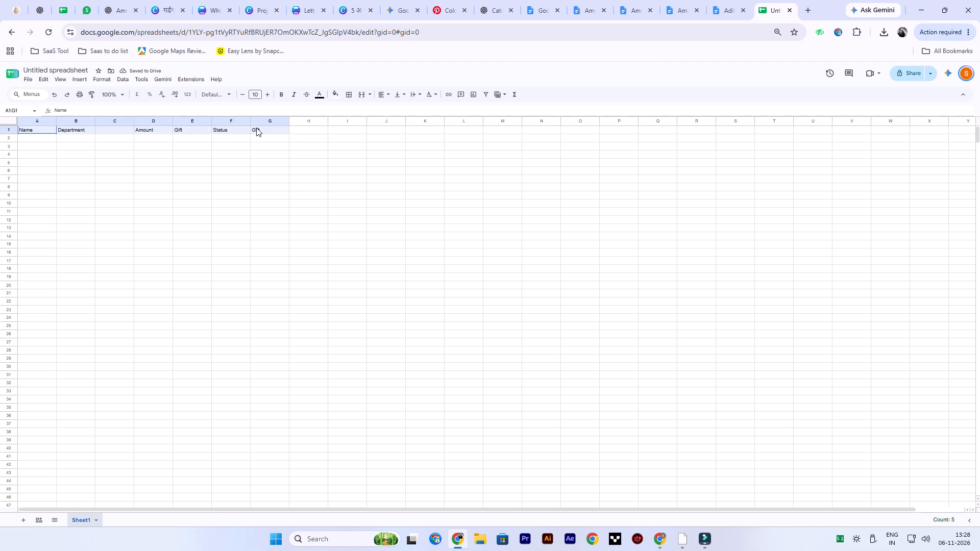
left_click_drag(256, 128, 259, 128)
left_click(323, 95)
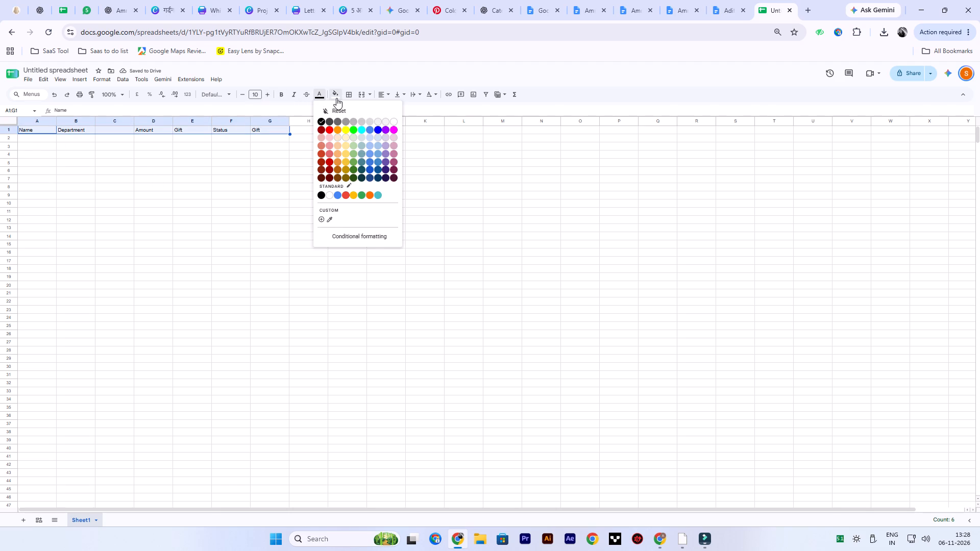
left_click(336, 98)
left_click(377, 129)
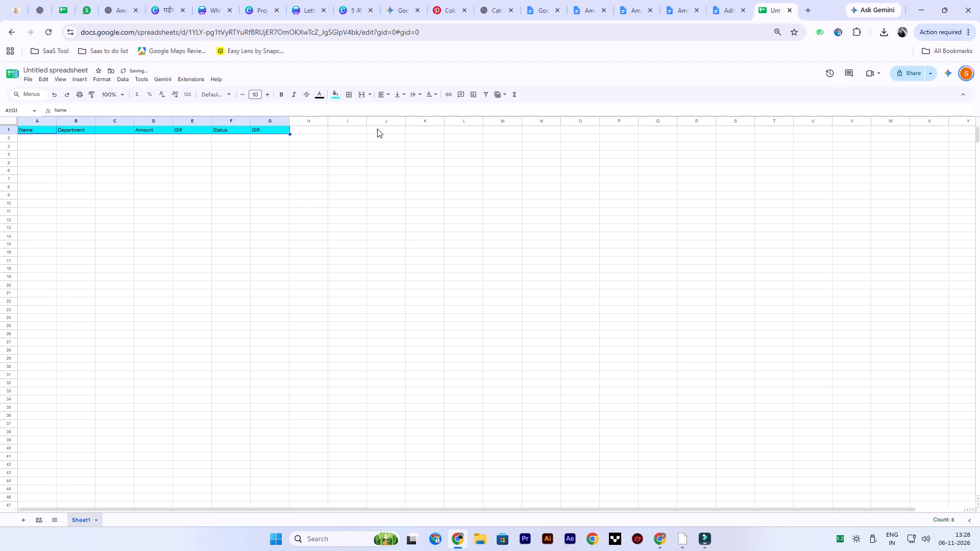
left_click(334, 96)
left_click(361, 131)
left_click(420, 151)
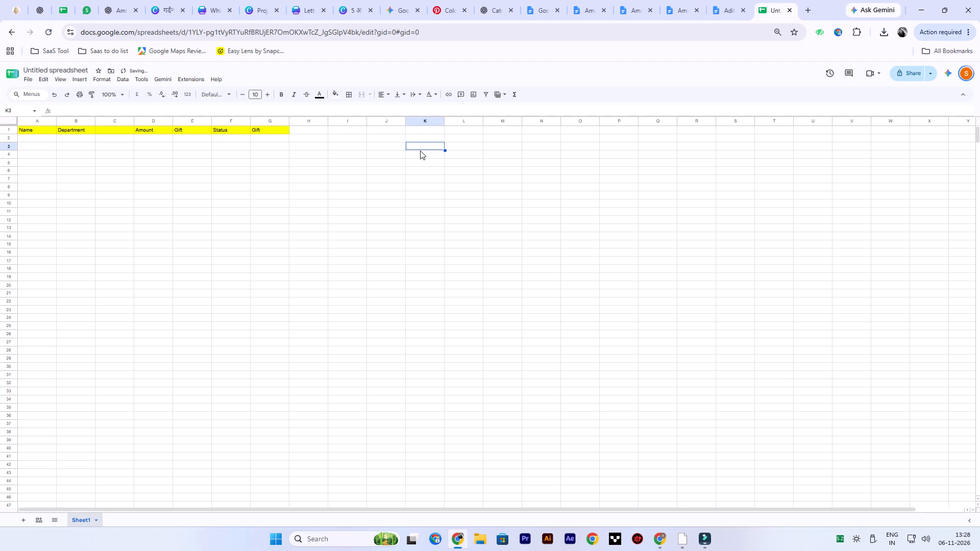
Set the header text in A1 to G1 to font size 14 and make it bold.
left_click_drag(24, 127, 270, 129)
triple_click(266, 97)
left_click(266, 97)
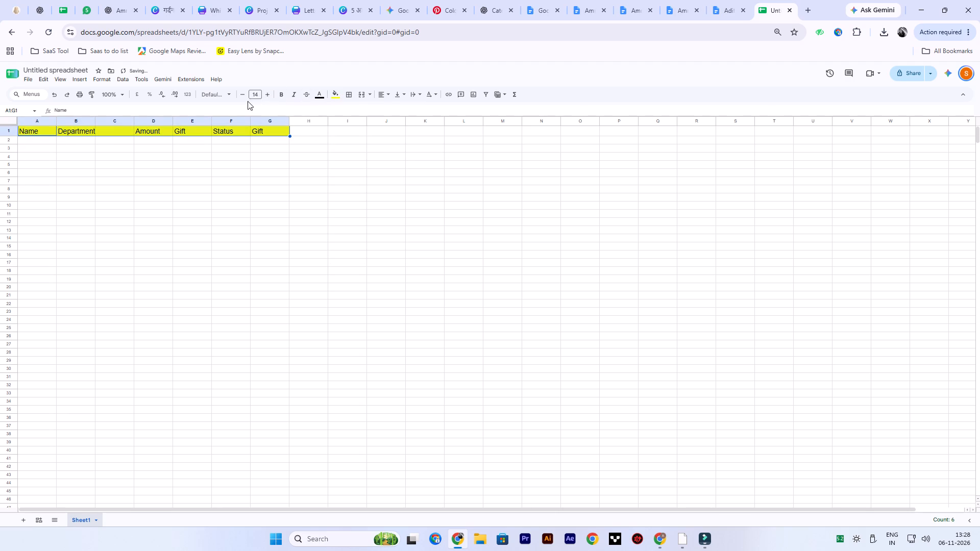
left_click(280, 96)
Fit the Department column to its content and widen the Amount column slightly beyond its header text.
double_click(95, 122)
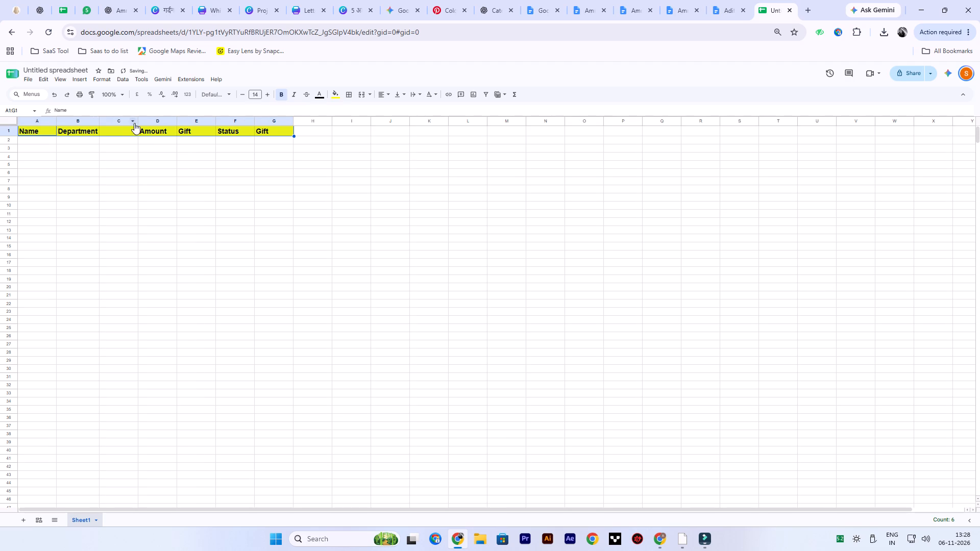
double_click(178, 119)
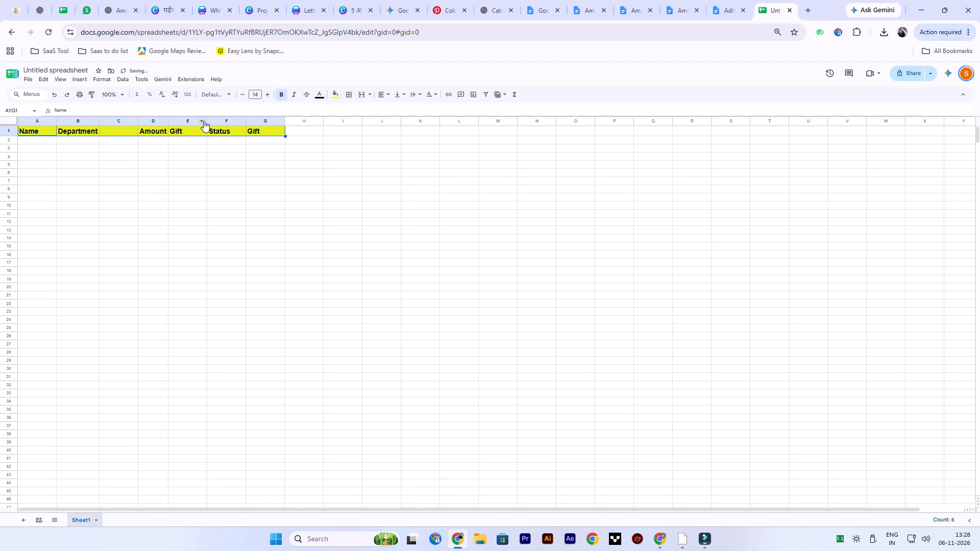
double_click(207, 121)
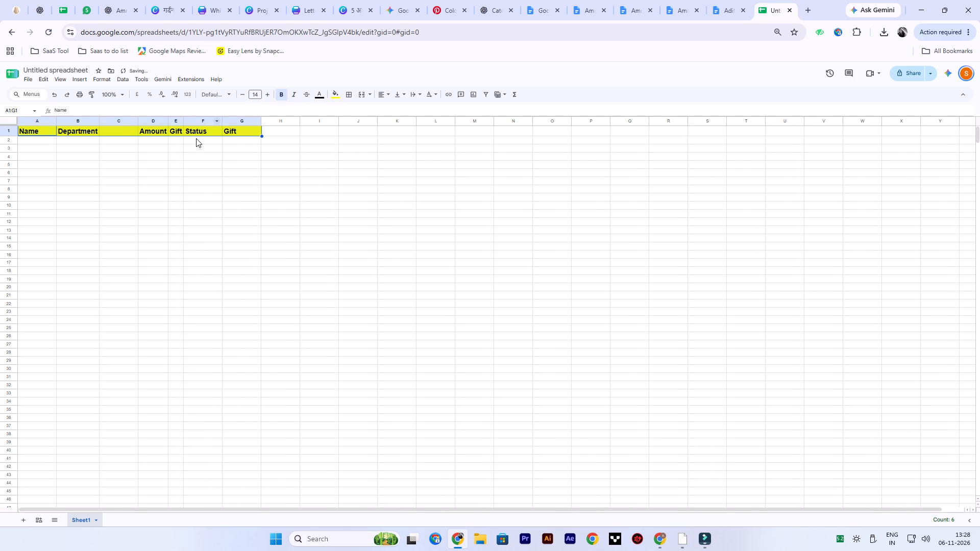
key("ctrl+z")
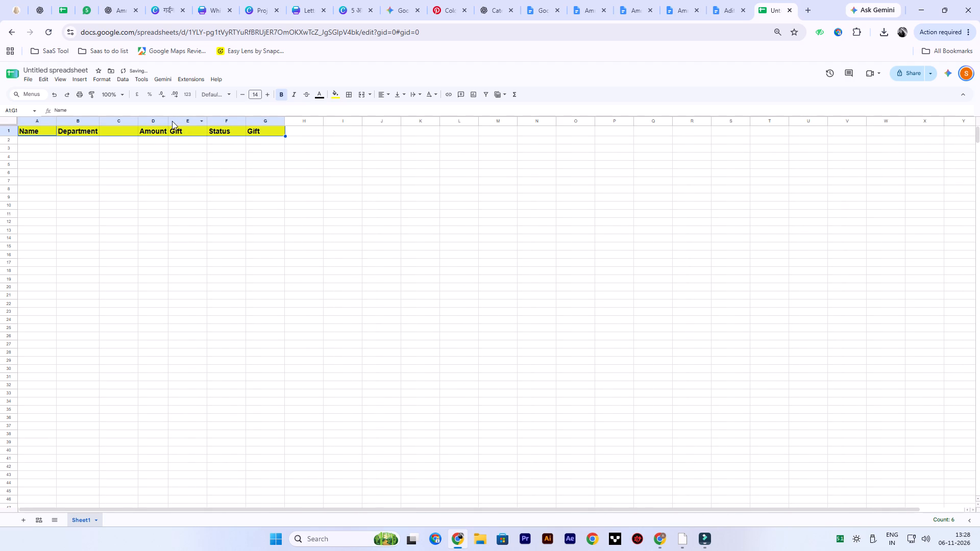
left_click_drag(168, 121, 184, 123)
left_click(288, 148)
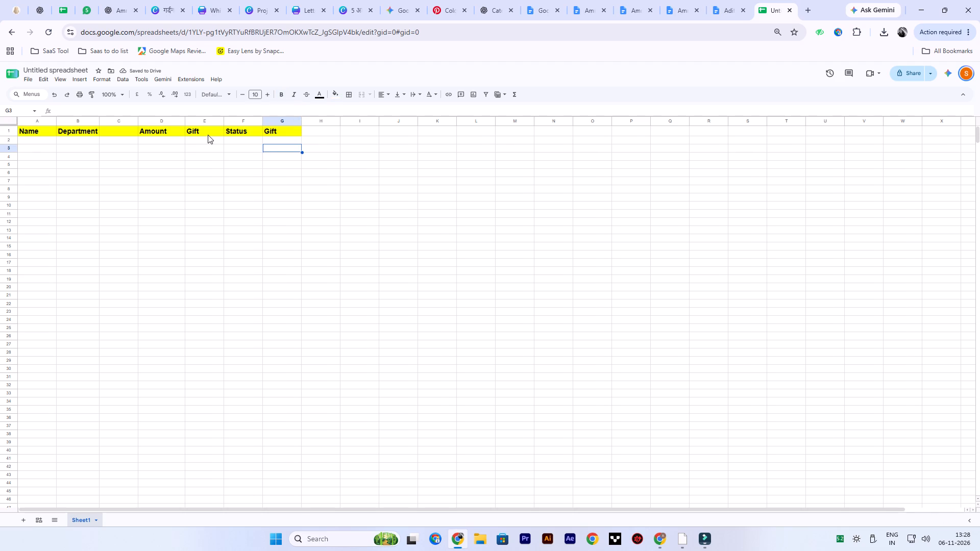
left_click(224, 160)
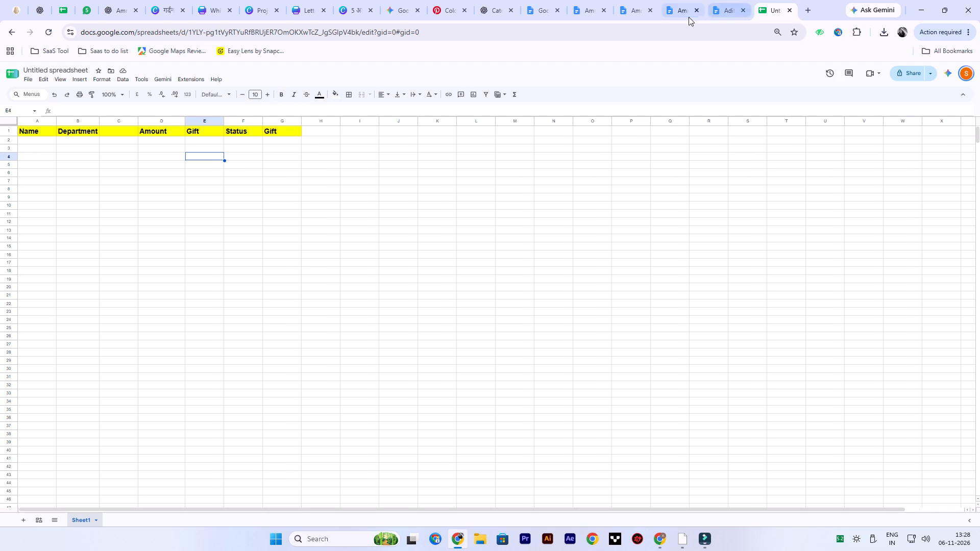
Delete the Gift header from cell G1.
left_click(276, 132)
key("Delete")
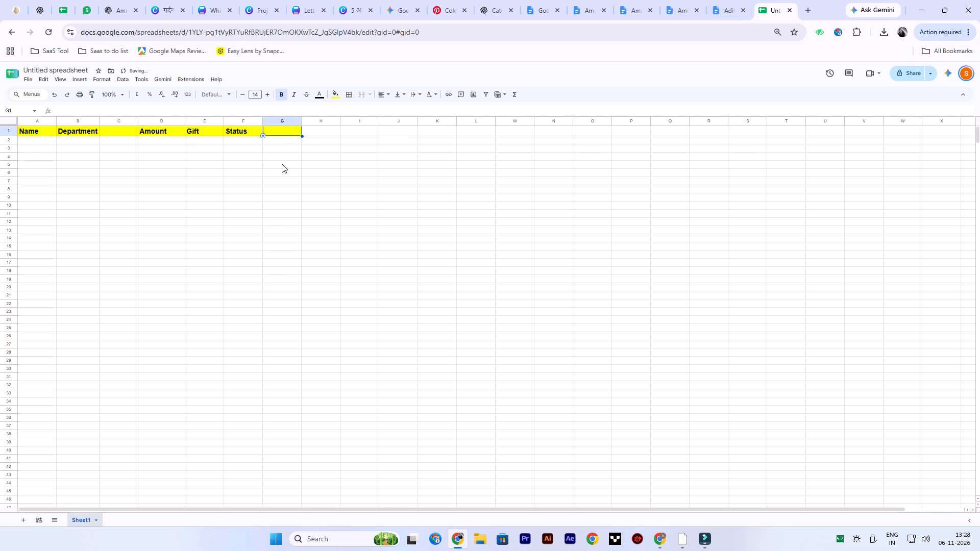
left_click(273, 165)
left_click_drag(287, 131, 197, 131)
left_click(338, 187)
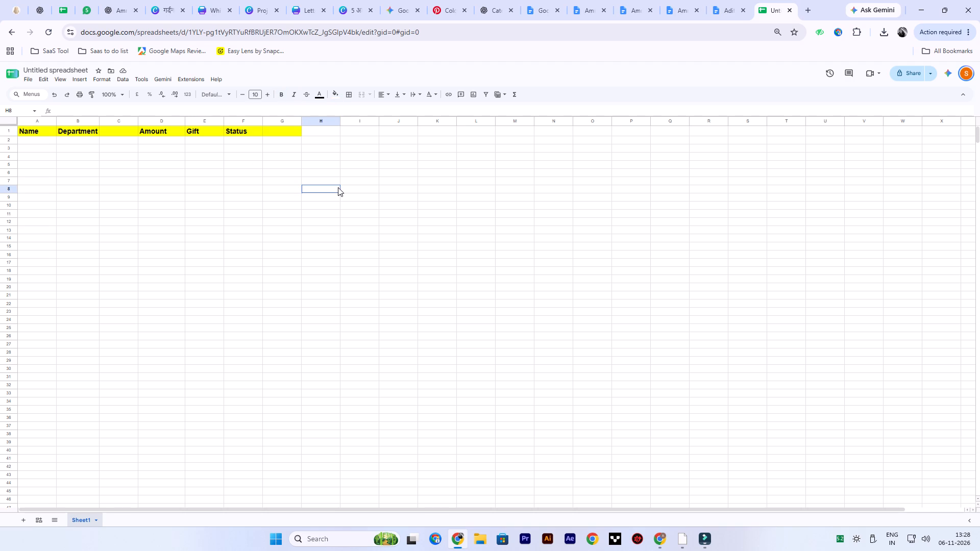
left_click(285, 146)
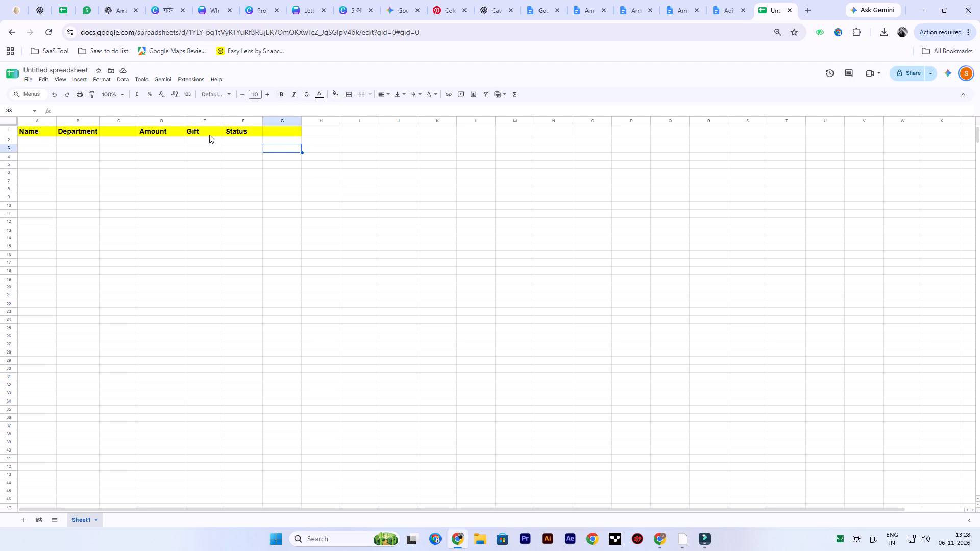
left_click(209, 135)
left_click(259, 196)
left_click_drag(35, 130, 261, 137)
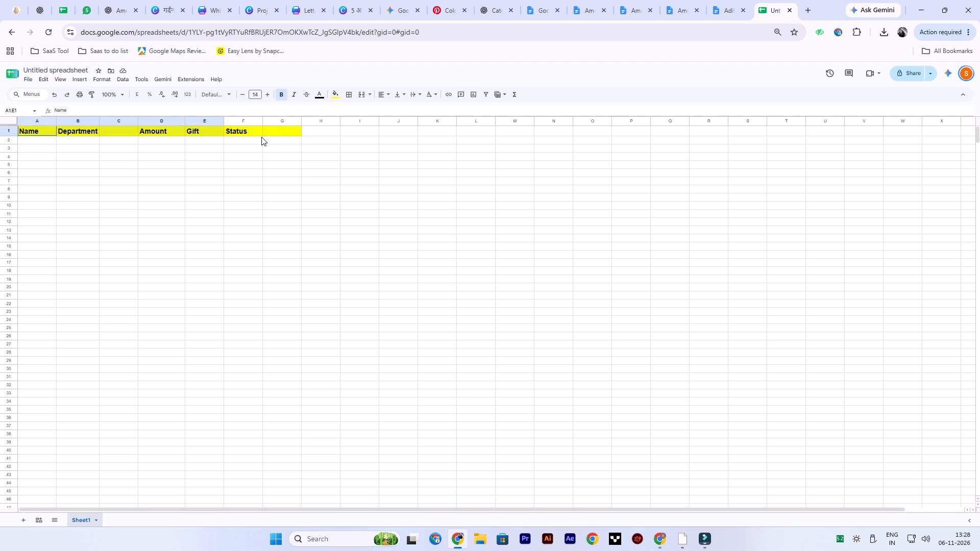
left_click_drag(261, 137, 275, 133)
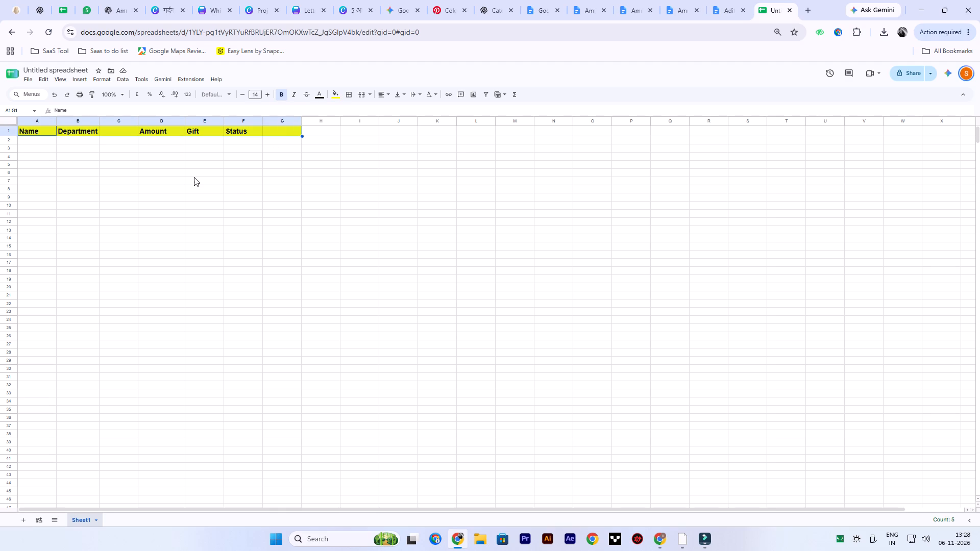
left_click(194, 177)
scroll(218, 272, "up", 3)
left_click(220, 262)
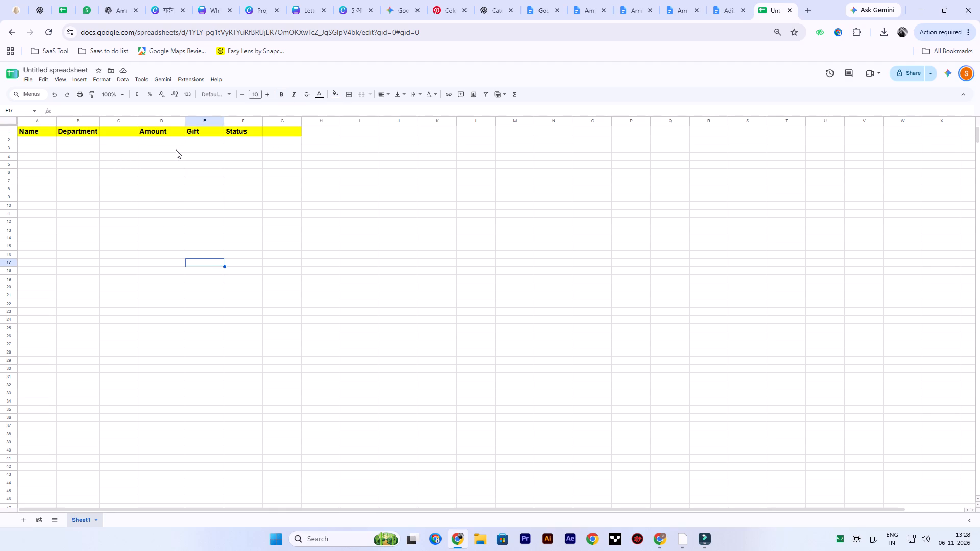
Enter the header Gift in the empty yellow cell G1.
double_click(269, 130)
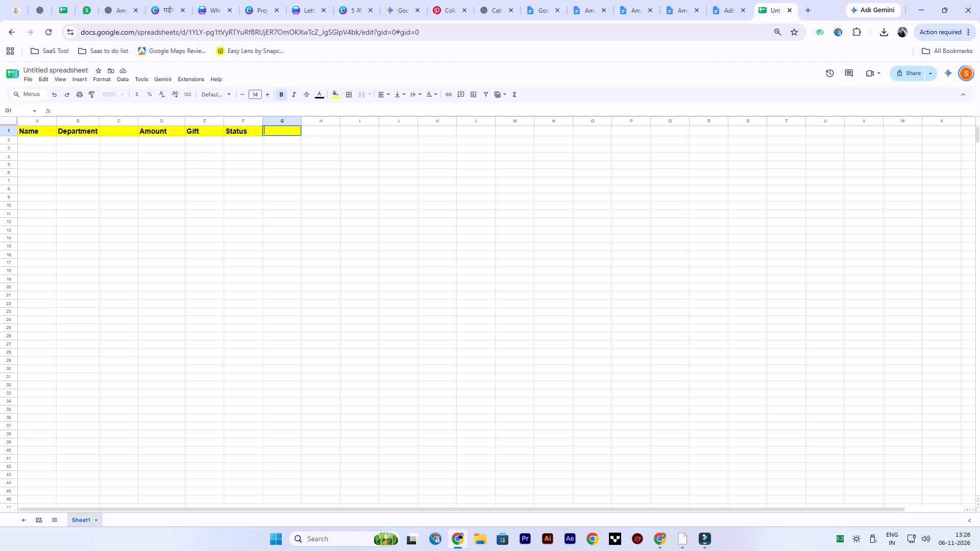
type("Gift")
left_click(320, 187)
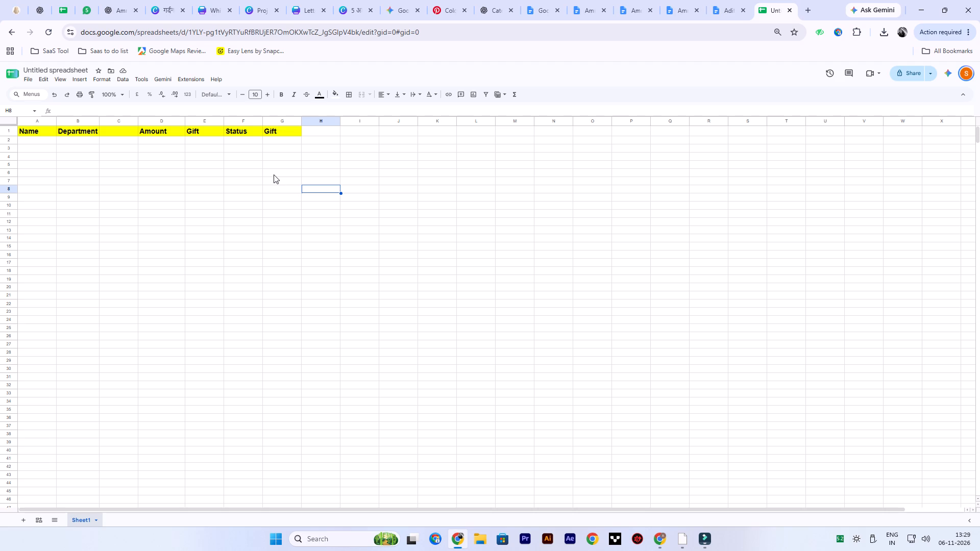
Enter the header Newspaper/Channels in the empty yellow cell C1.
left_click(110, 132)
double_click(117, 131)
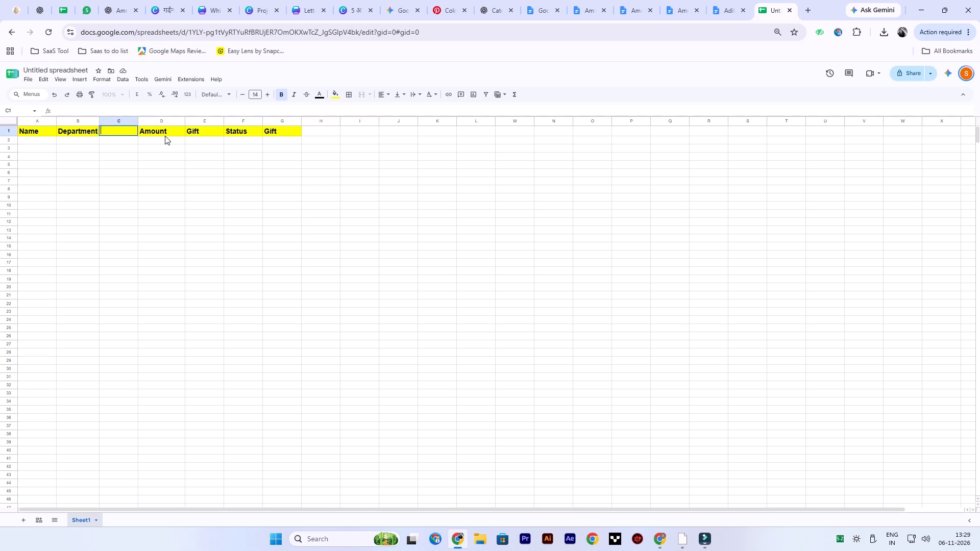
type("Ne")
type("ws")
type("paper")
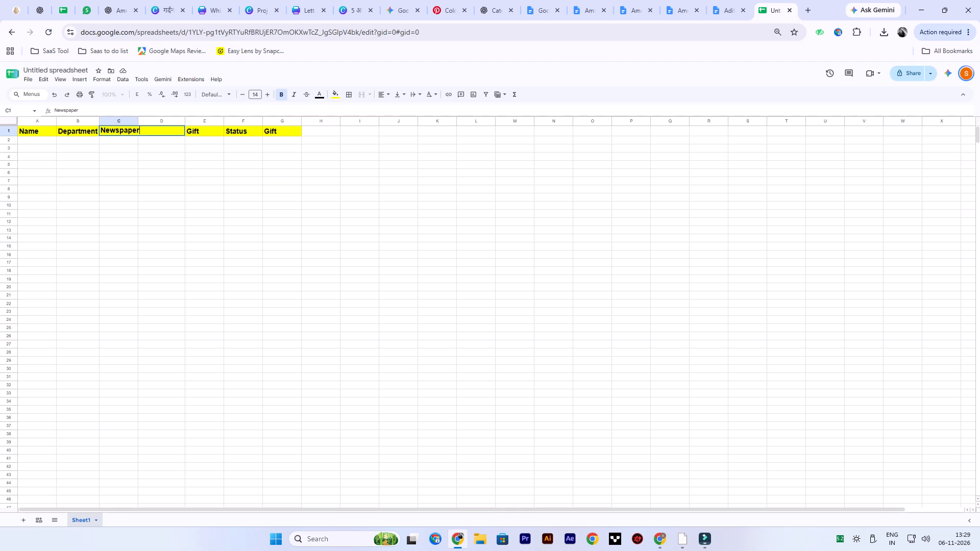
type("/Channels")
scroll(137, 213, "up", 1)
left_click(138, 213)
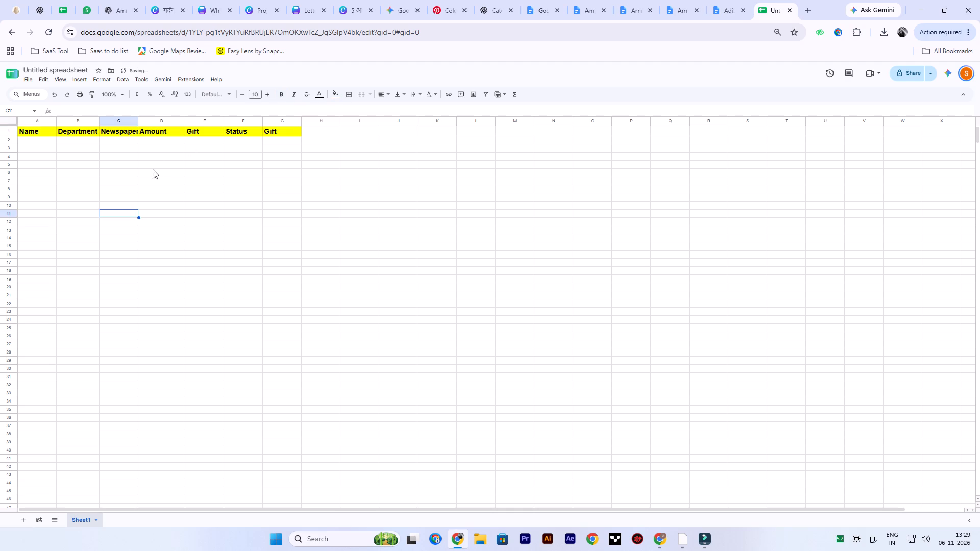
Widen the Newspaper/Channels column slightly beyond its header text.
left_click_drag(140, 121, 169, 120)
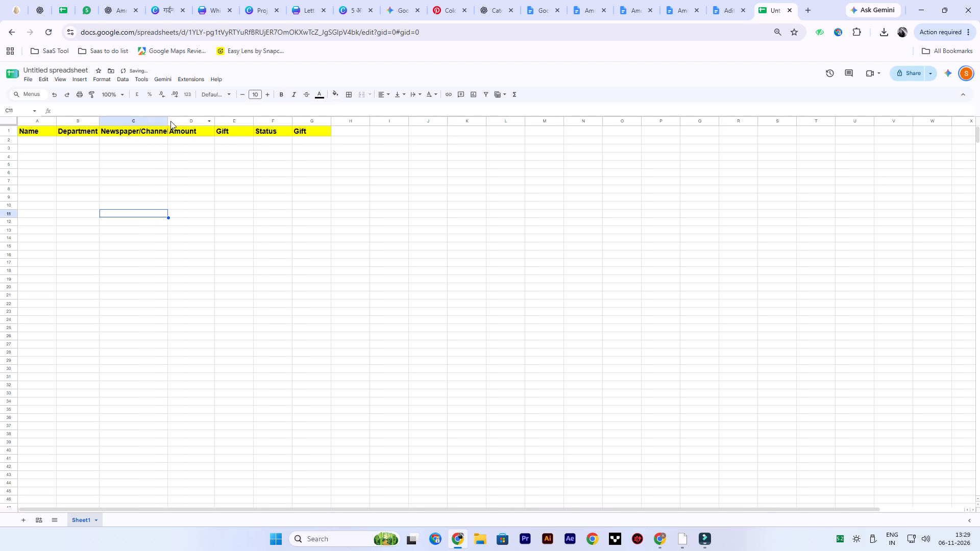
double_click(168, 121)
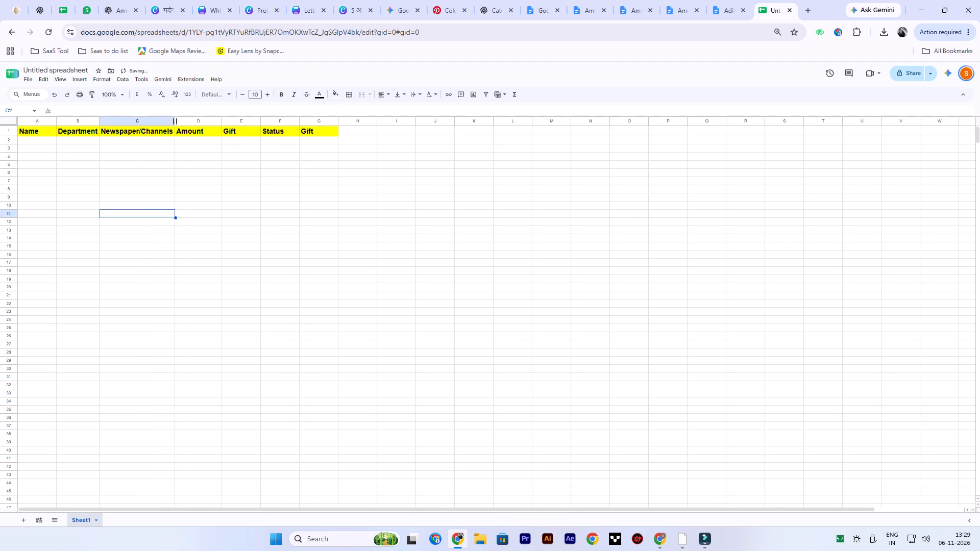
left_click_drag(176, 119, 182, 120)
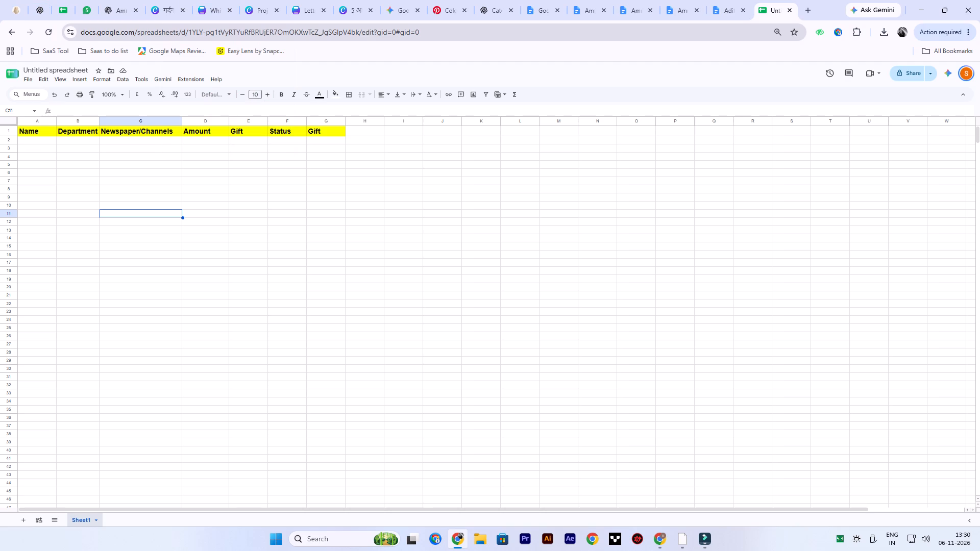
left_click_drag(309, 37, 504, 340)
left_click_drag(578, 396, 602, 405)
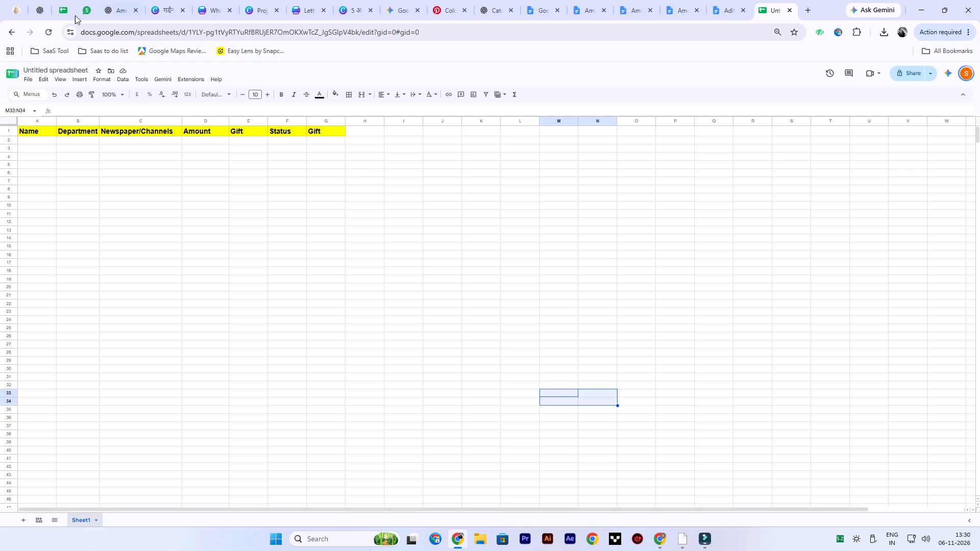
Enter the first person's full name in A2 and widen the Name column to fit it with some spare room.
double_click(29, 140)
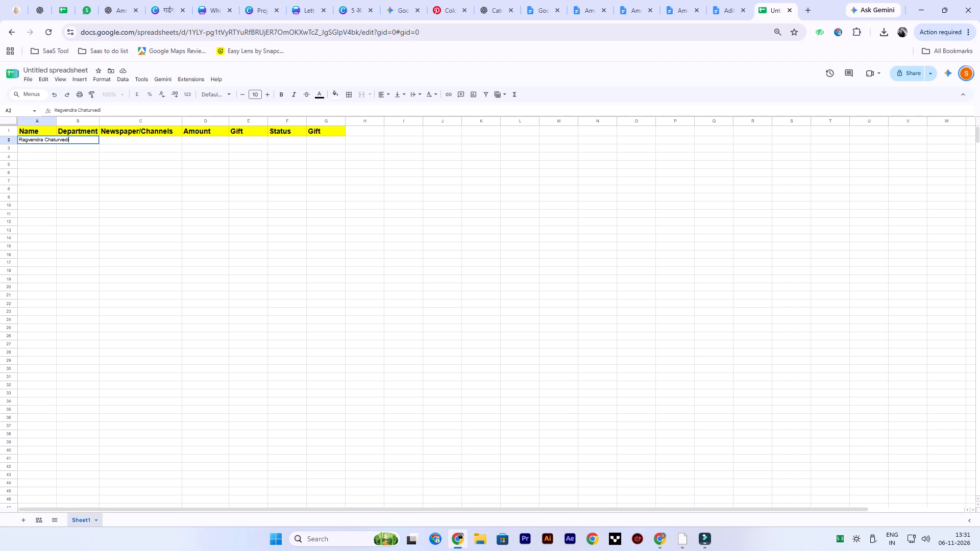
left_click(59, 157)
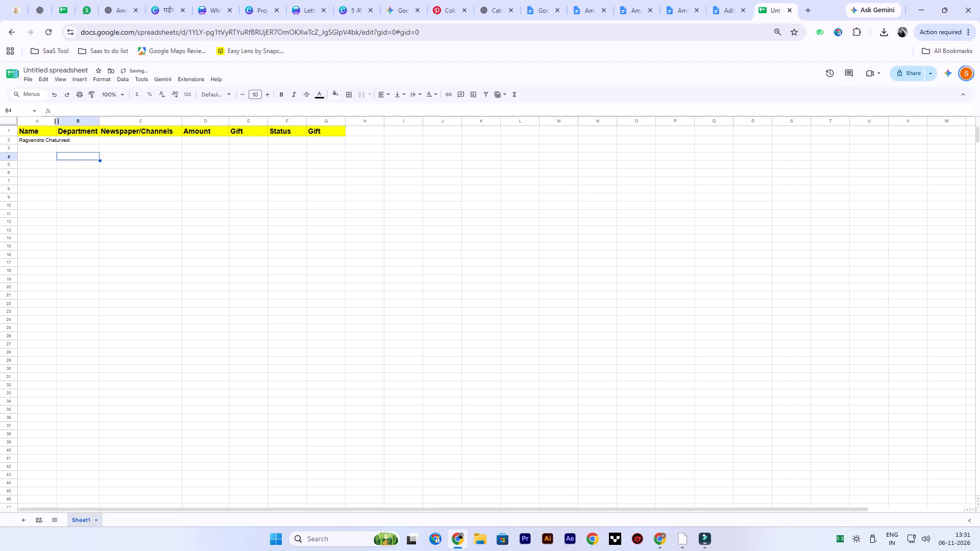
left_click_drag(57, 118, 80, 117)
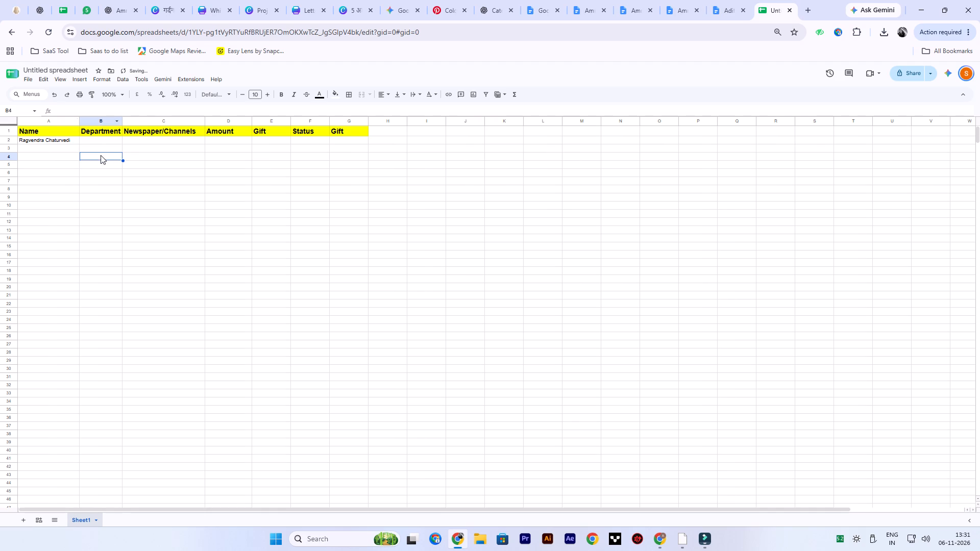
Complete the first person's entry in row 2 with department Media and newspaper Dainik Bhaskar.
double_click(91, 140)
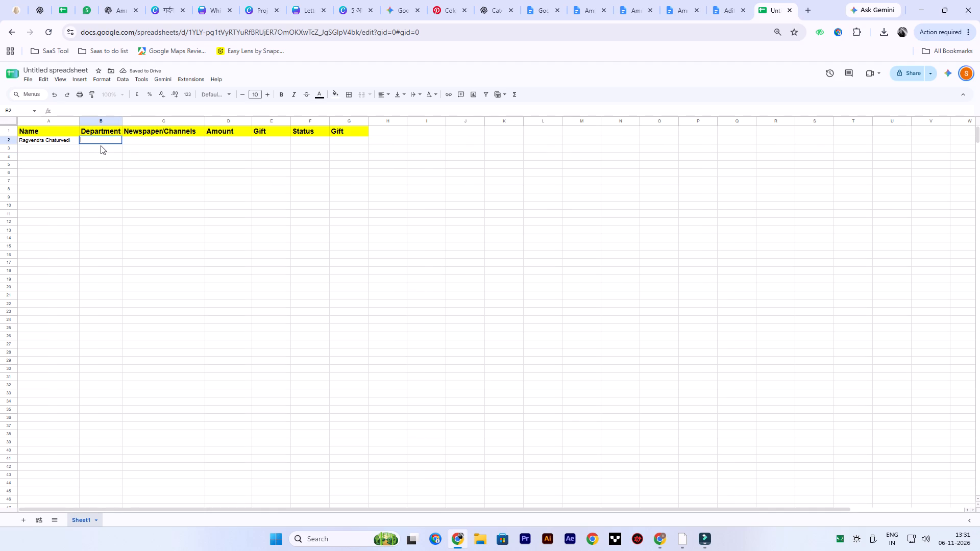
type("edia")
left_click(182, 276)
double_click(139, 140)
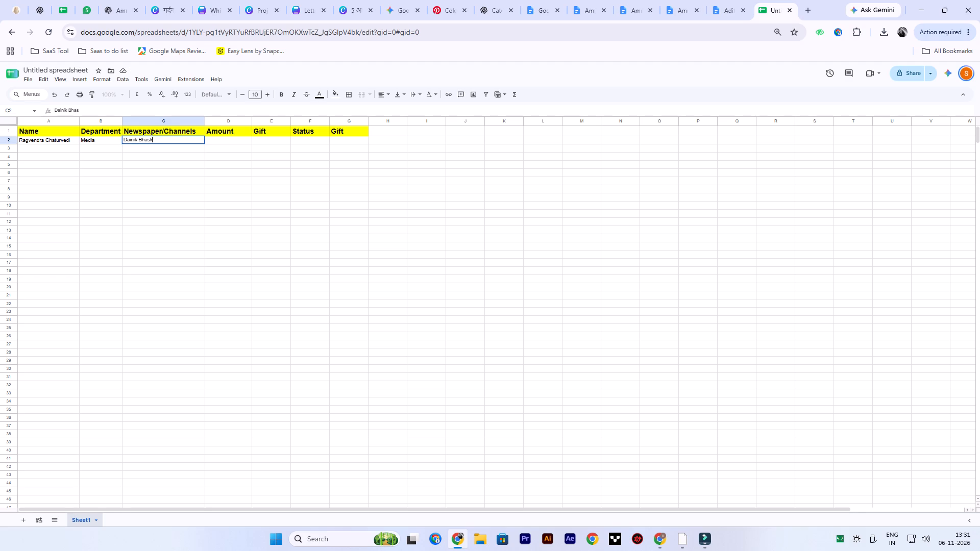
left_click(182, 221)
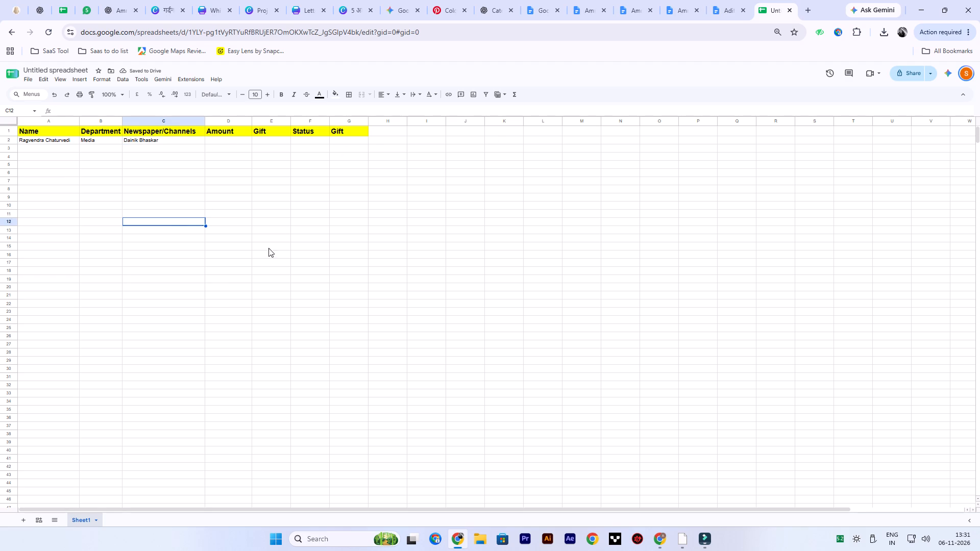
Add the second person in row 3, with their name in A3 and kalam news as the newspaper or channel in C3.
double_click(24, 148)
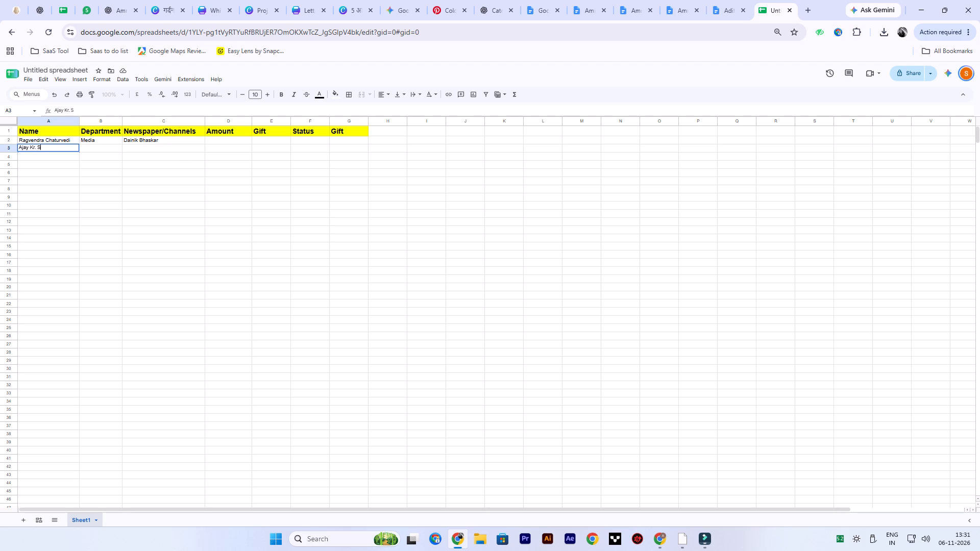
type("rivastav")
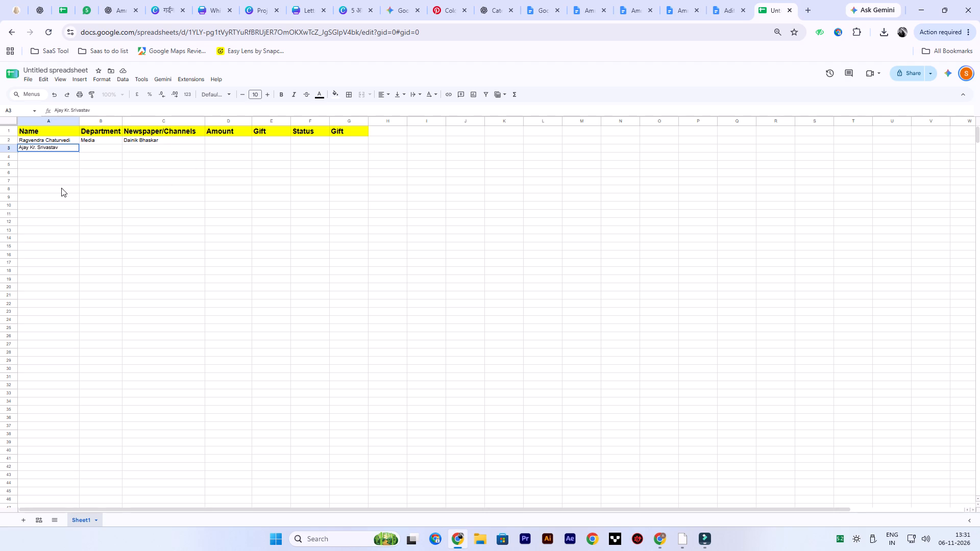
left_click(61, 188)
left_click(143, 146)
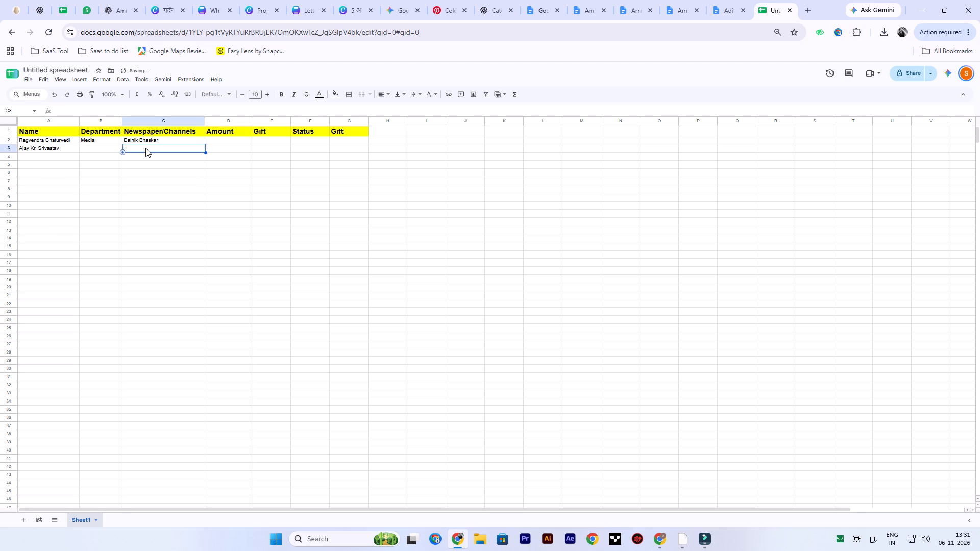
double_click(145, 148)
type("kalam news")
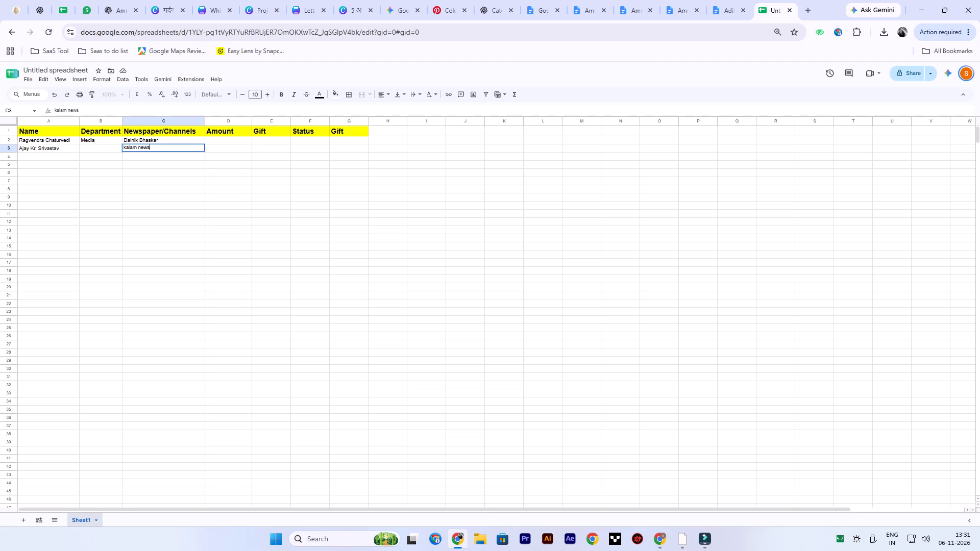
left_click(144, 195)
Add the third person in row 4, with their name in A4 and sach express as the newspaper or channel in C4.
double_click(26, 156)
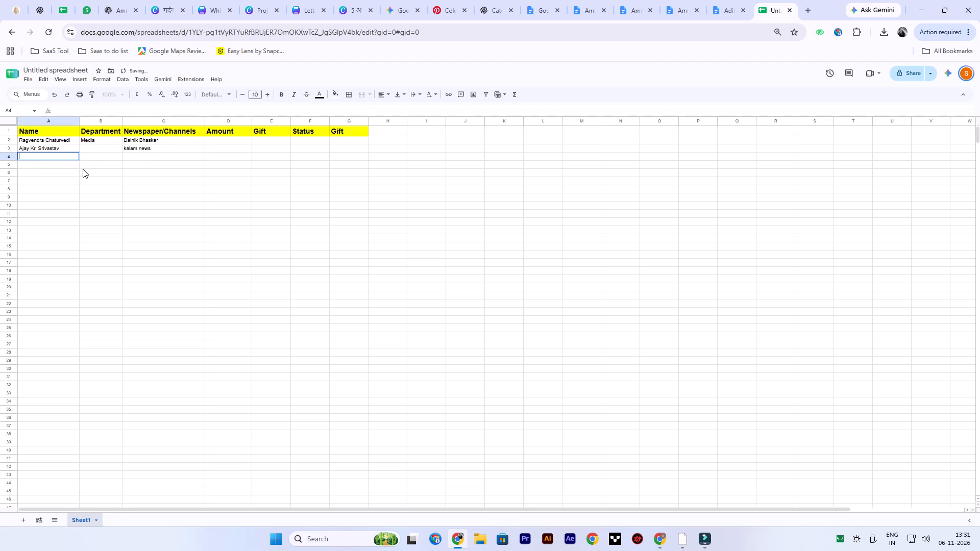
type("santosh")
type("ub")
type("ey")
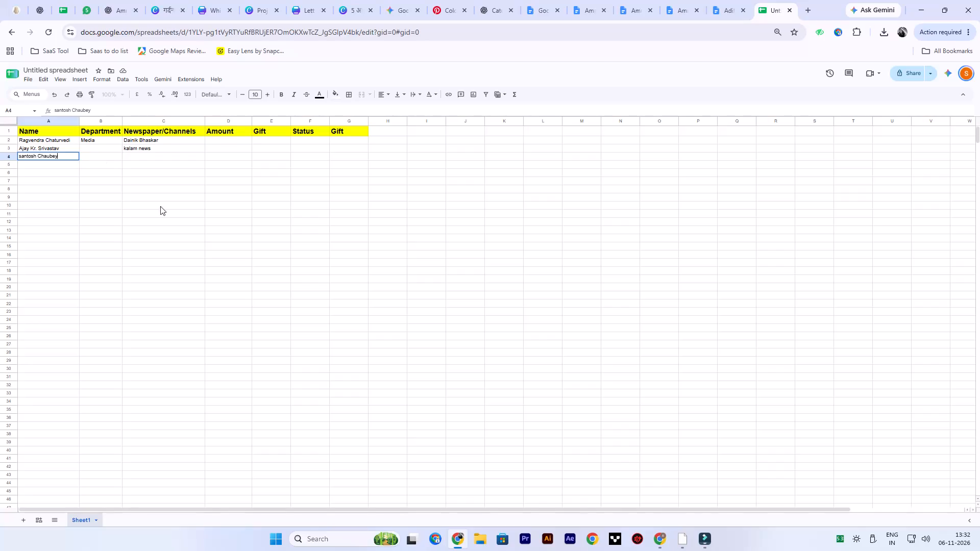
left_click(173, 208)
double_click(139, 155)
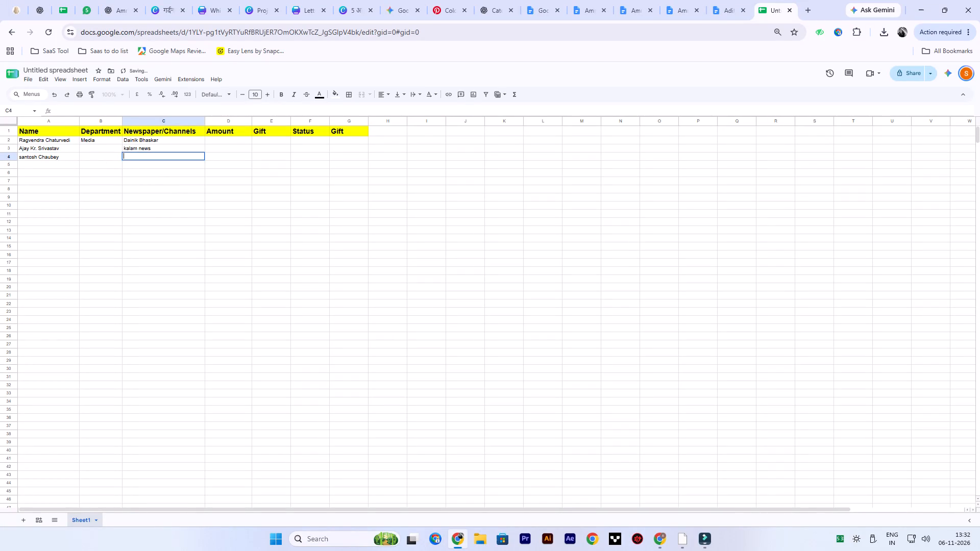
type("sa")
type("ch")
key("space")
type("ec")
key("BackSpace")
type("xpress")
left_click(187, 254)
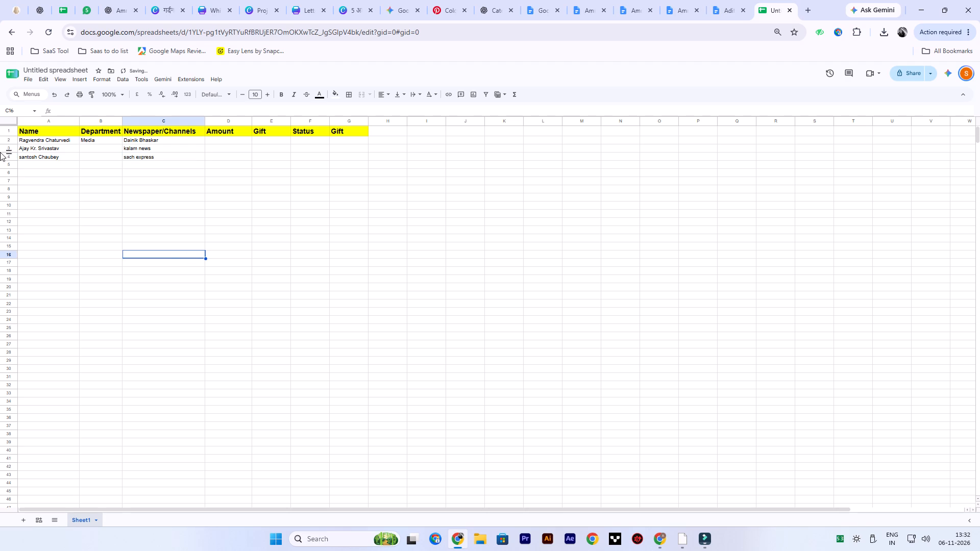
Add the fourth person in row 5, with their name in A5 and Umaria Khabar as the newspaper or channel in C5.
double_click(27, 164)
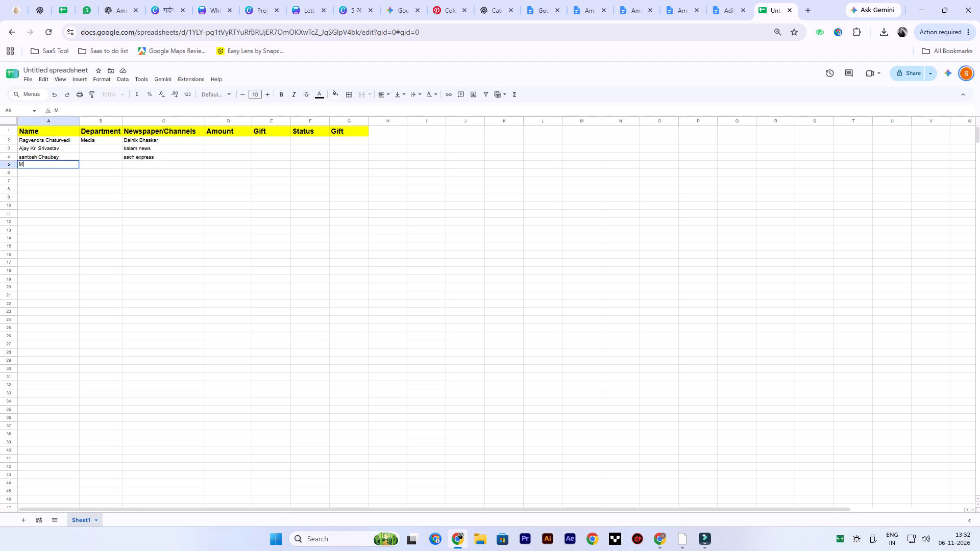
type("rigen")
left_click(147, 175)
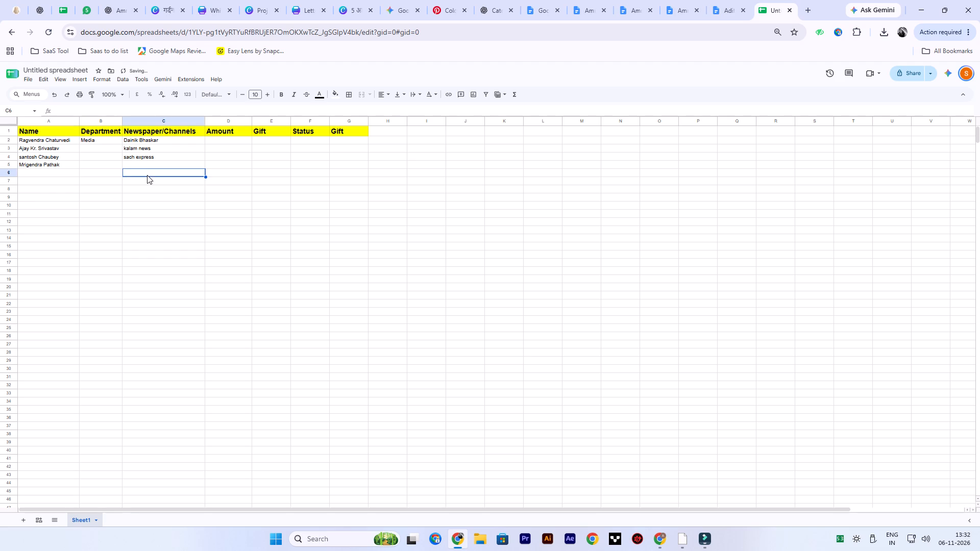
double_click(139, 166)
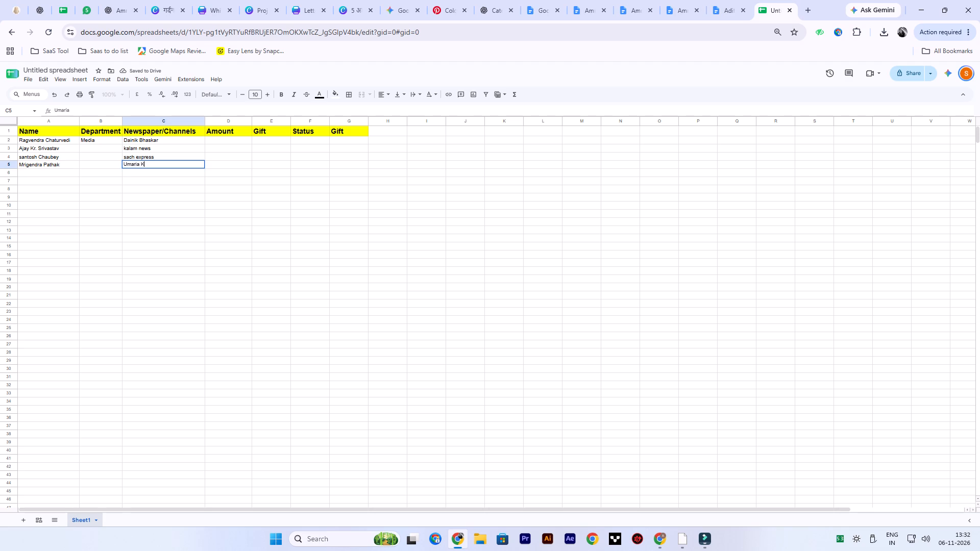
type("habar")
left_click(176, 241)
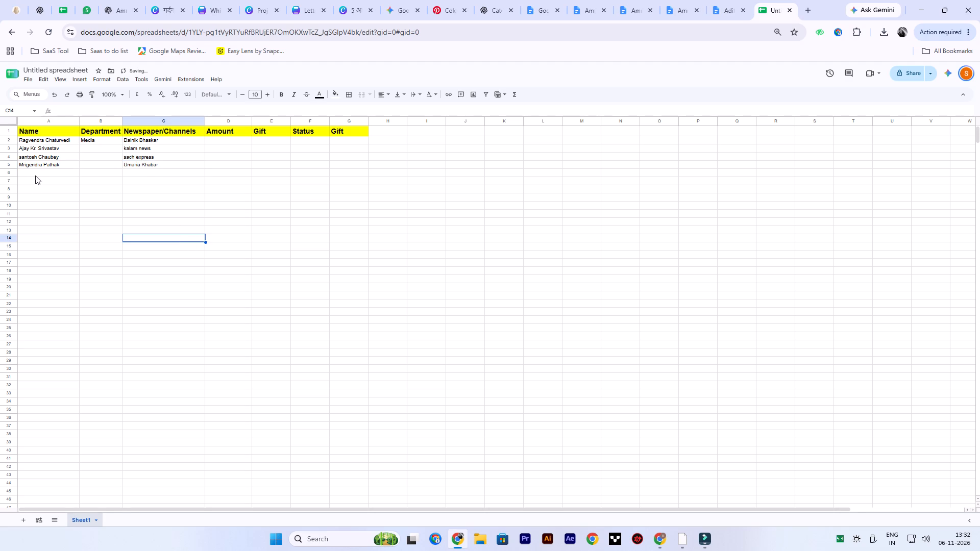
Add the fifth person in row 6, with their name in A6 and Hindwad News as the newspaper or channel in C6.
double_click(35, 173)
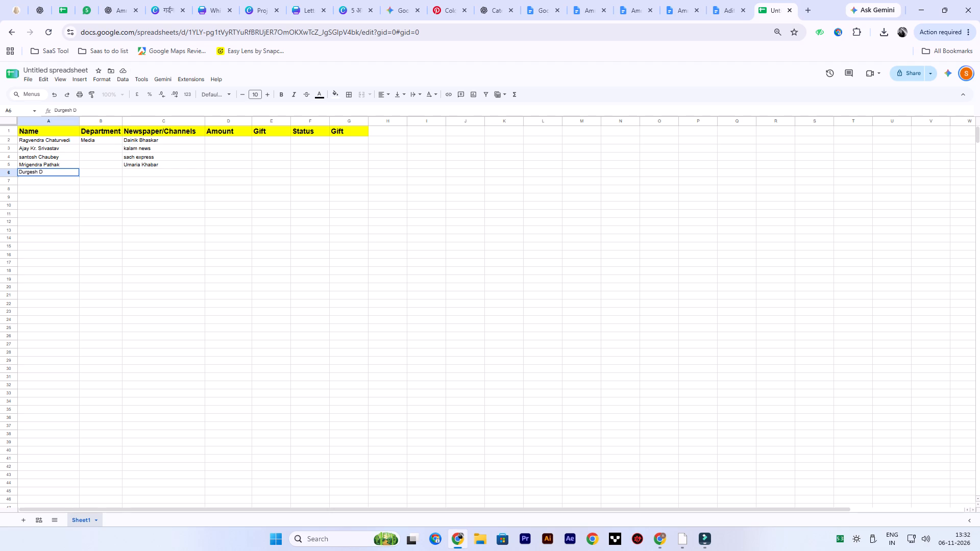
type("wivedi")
left_click(168, 228)
double_click(140, 170)
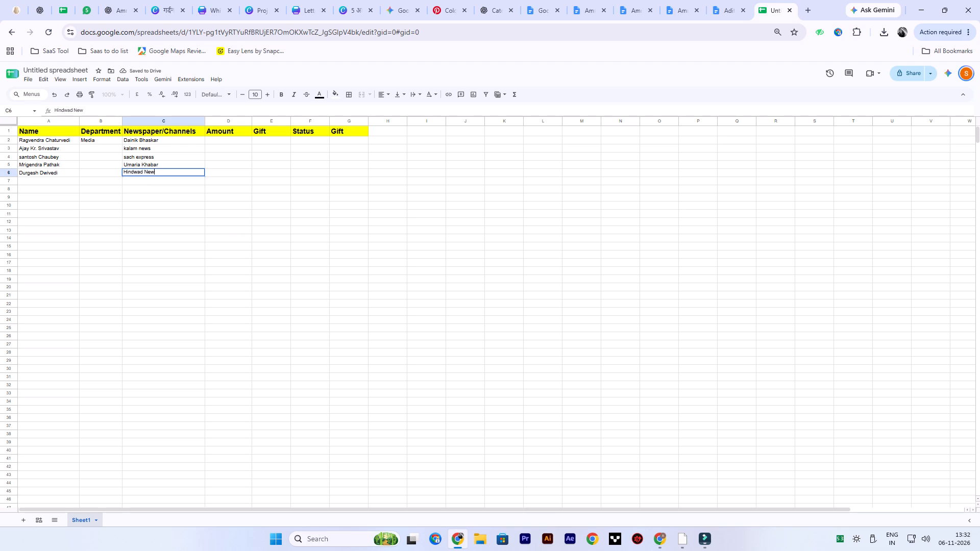
left_click(176, 269)
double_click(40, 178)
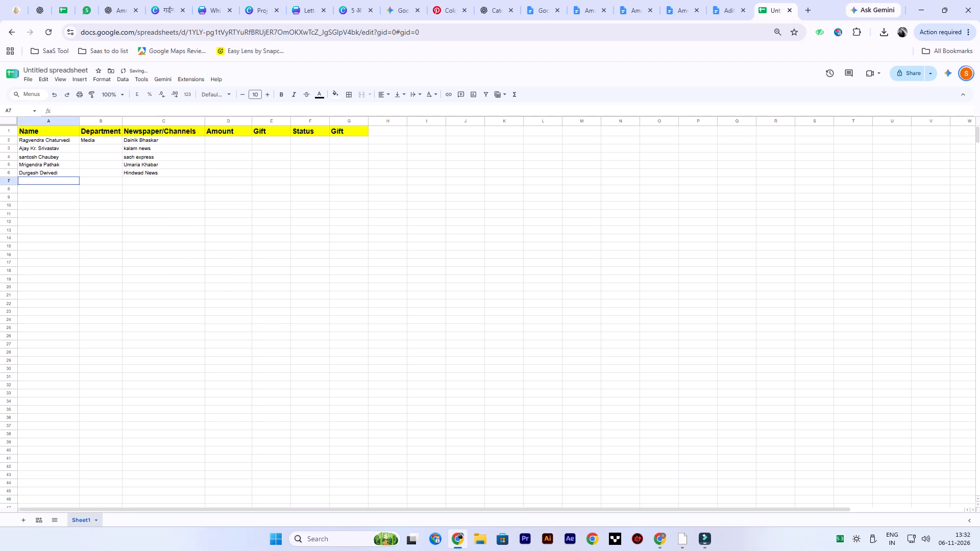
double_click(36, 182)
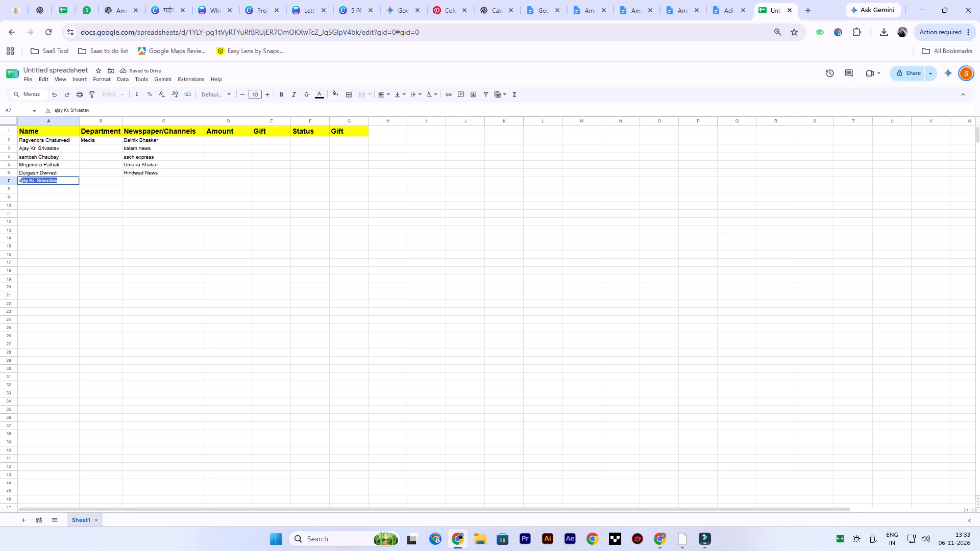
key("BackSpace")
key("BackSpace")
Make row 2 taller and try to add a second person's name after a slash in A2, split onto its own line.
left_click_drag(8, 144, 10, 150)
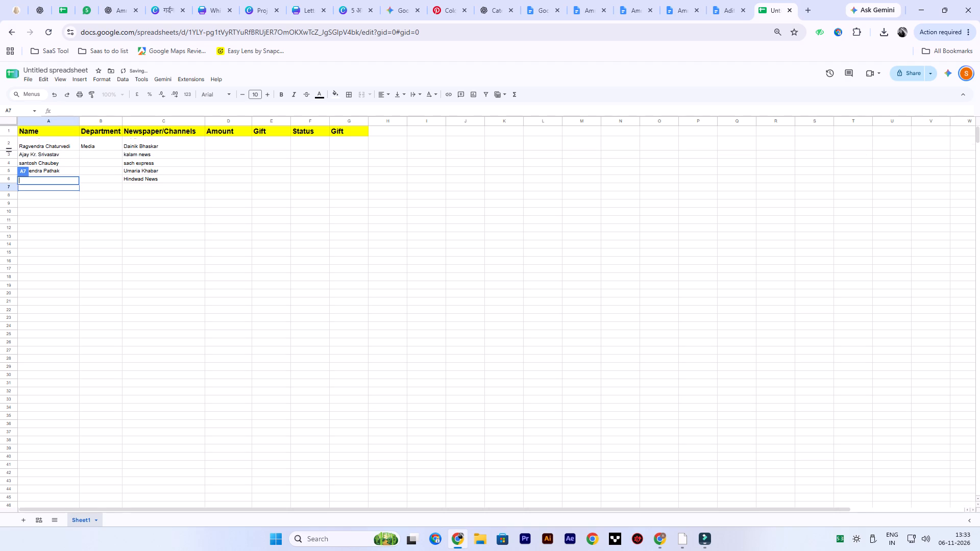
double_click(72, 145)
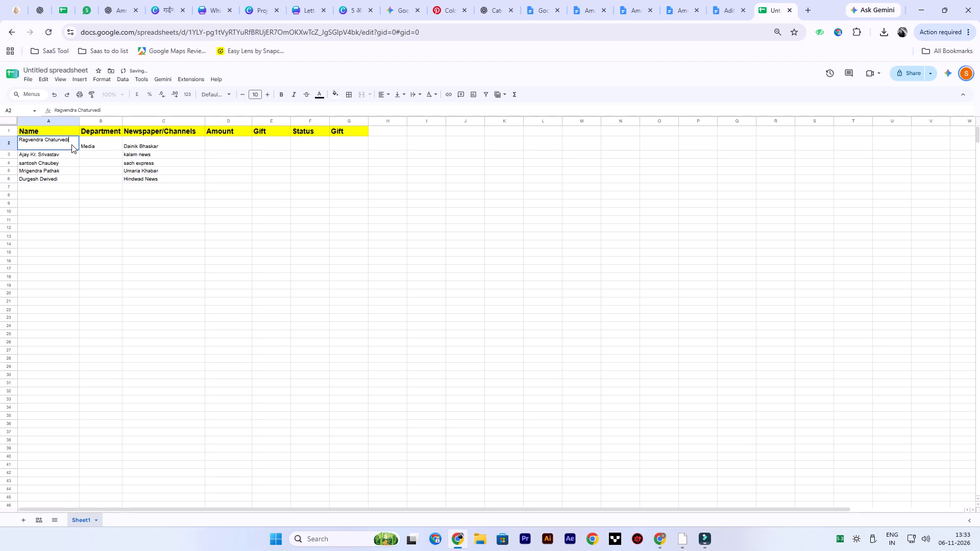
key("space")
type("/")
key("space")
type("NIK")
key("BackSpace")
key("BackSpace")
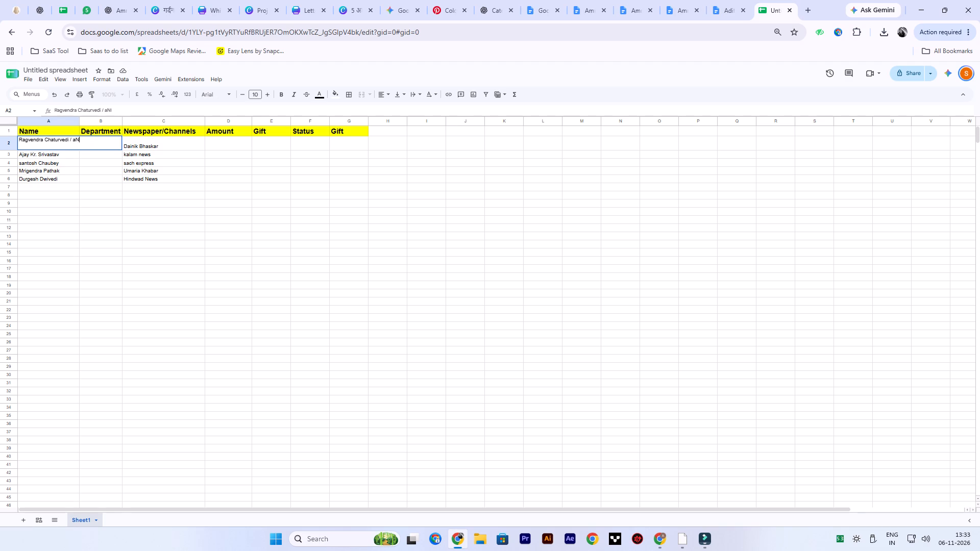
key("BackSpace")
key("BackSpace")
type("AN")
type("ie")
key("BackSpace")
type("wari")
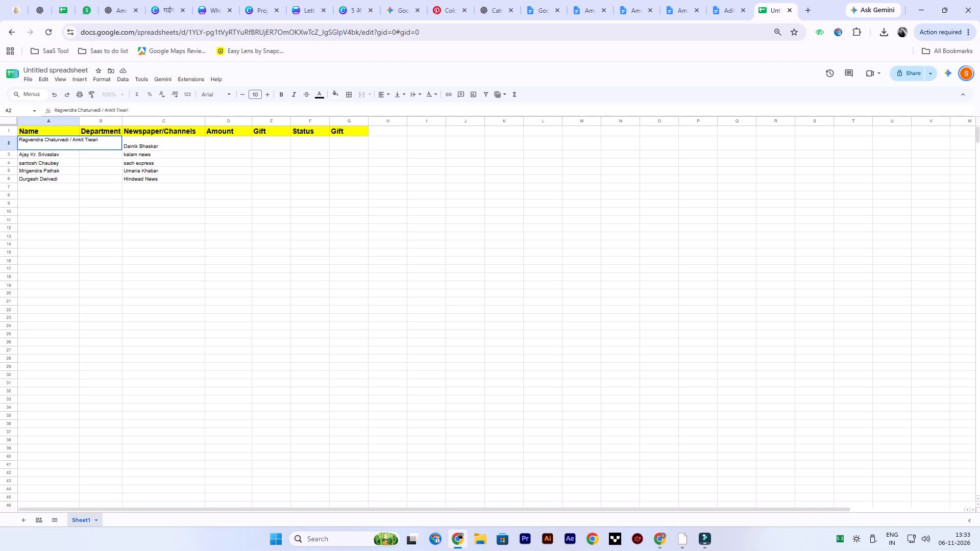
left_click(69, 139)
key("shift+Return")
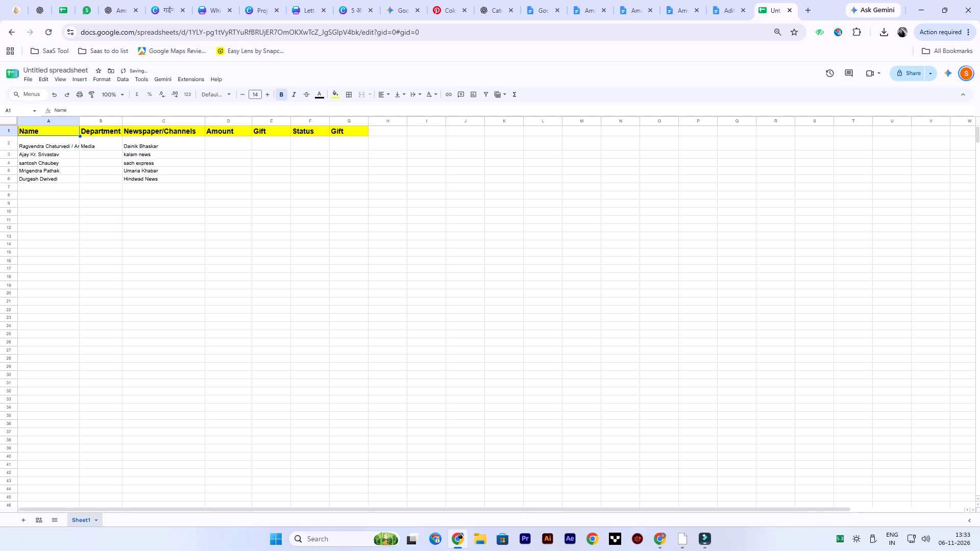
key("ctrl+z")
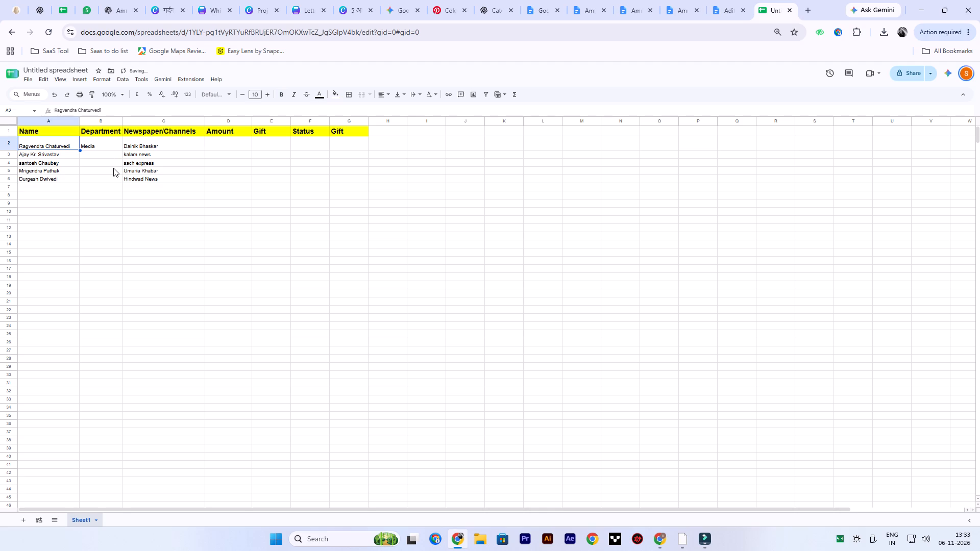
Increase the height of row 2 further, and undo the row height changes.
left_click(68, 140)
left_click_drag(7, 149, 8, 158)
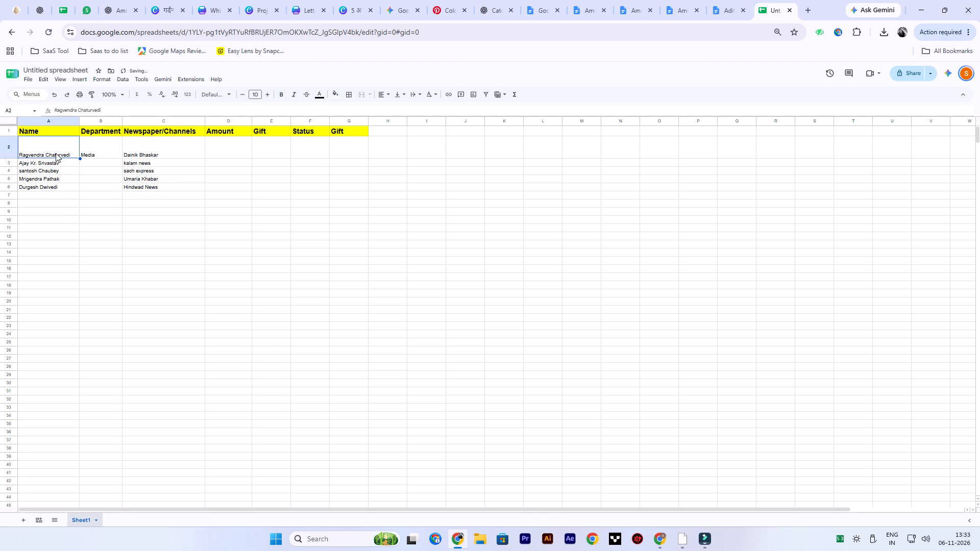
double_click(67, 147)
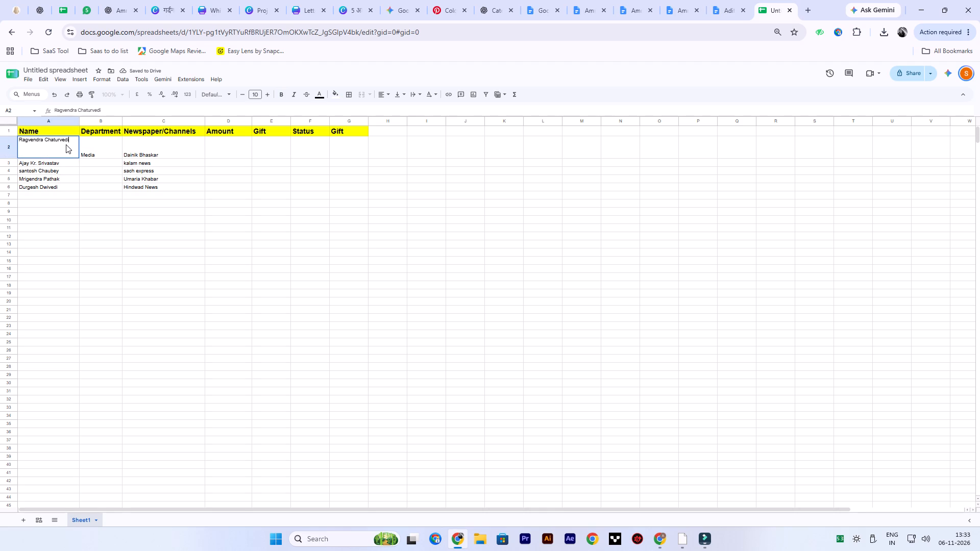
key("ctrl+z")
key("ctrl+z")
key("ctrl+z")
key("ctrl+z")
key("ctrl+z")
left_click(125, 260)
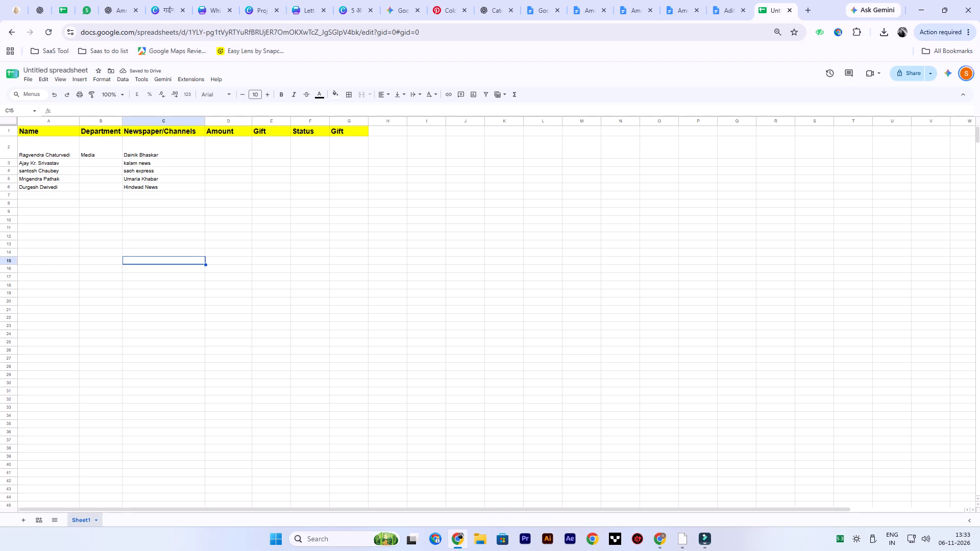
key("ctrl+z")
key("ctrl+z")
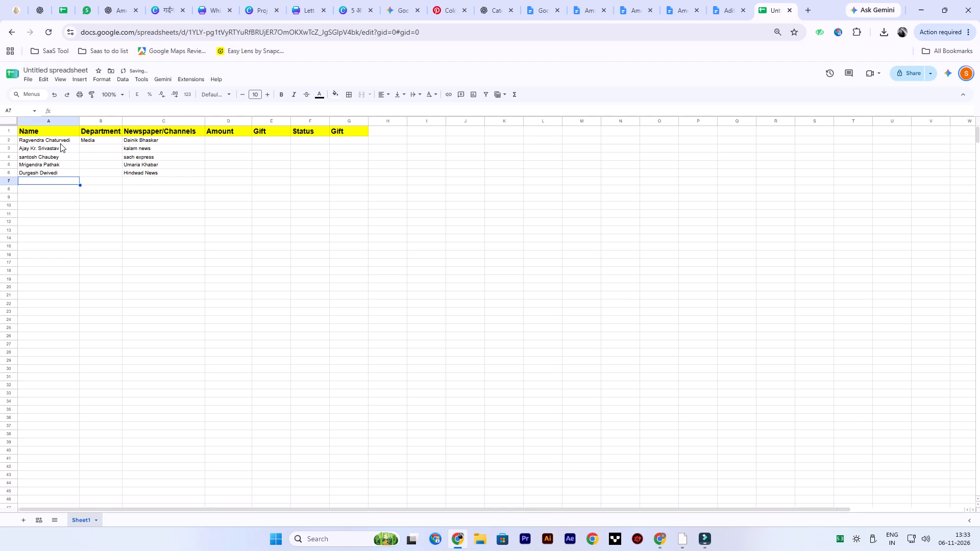
Add a second person's name on a new line inside A2, below the existing name.
double_click(66, 140)
left_click(72, 139)
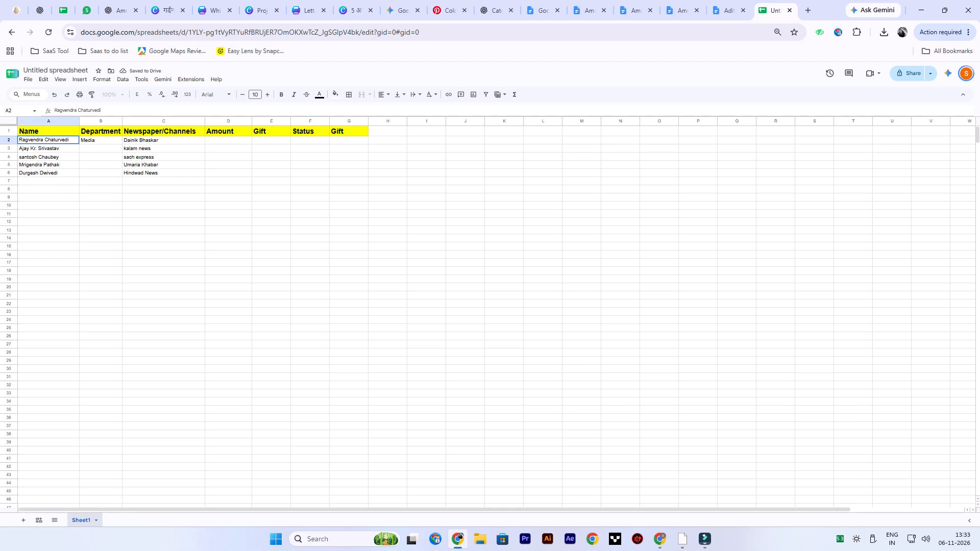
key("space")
key("ctrl+Return")
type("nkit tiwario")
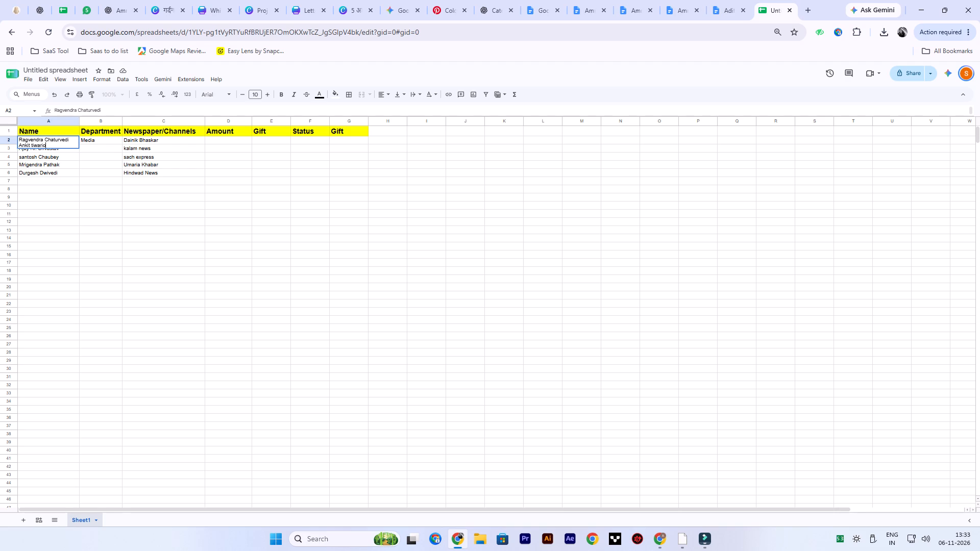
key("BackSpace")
left_click(78, 260)
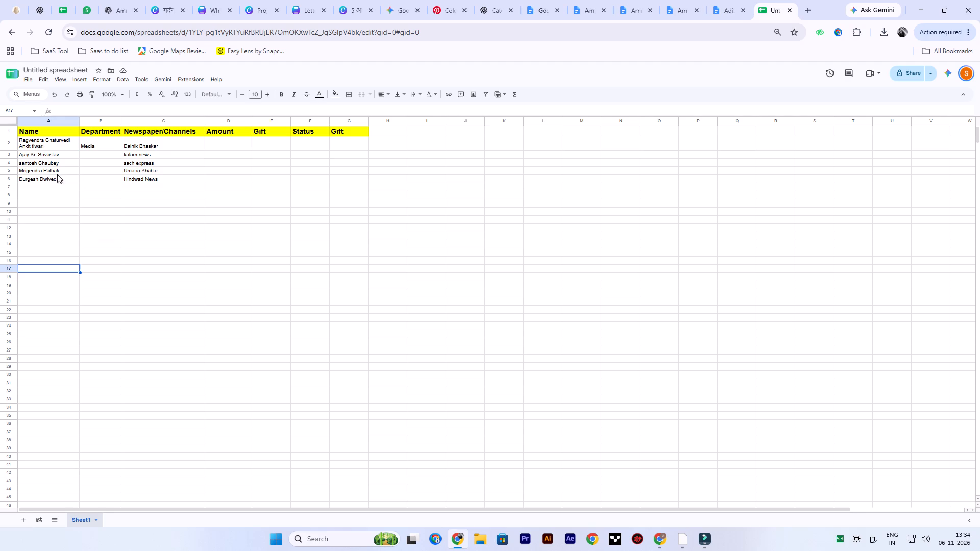
Enter the next person's name in A7, correcting the spelling of the surname.
left_click(49, 189)
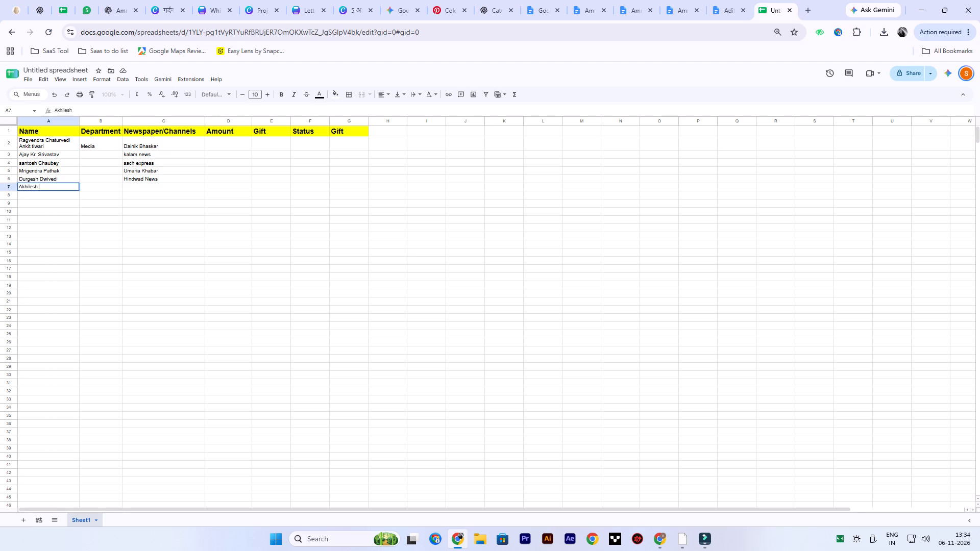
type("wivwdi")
left_click(102, 244)
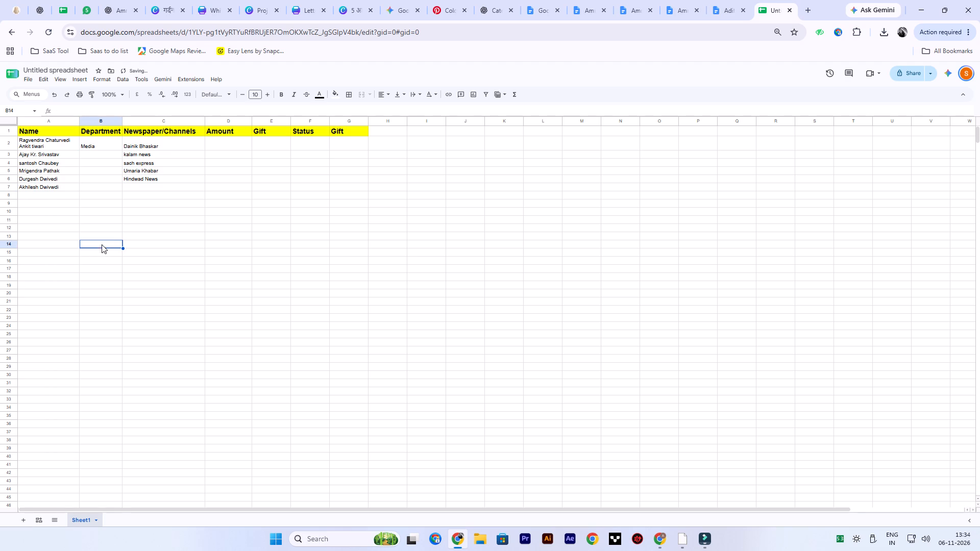
double_click(54, 188)
left_click(54, 185)
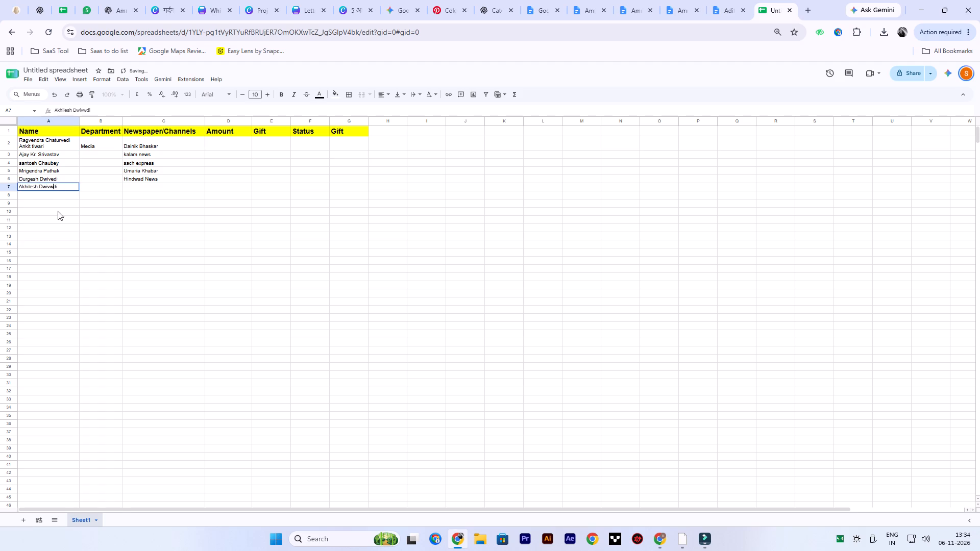
key("BackSpace")
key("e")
left_click(104, 323)
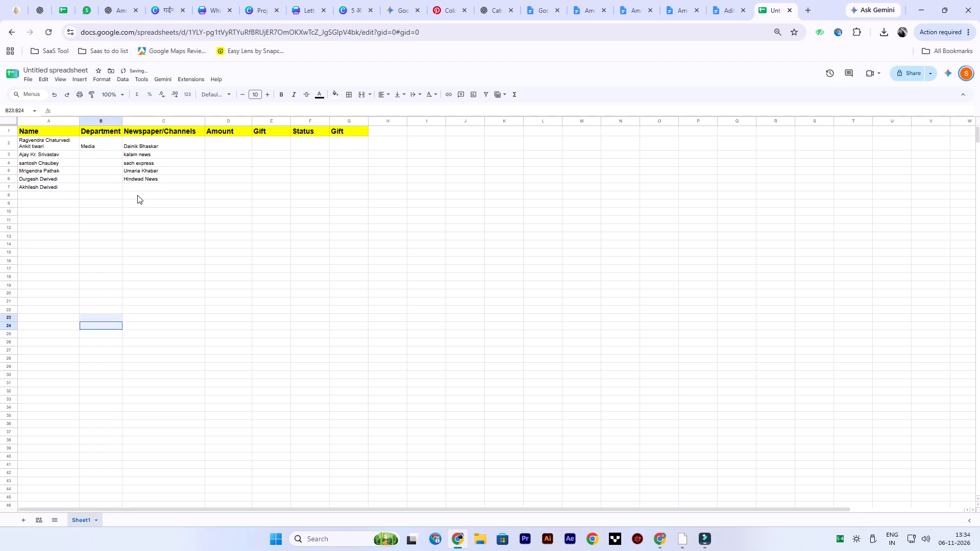
Enter Dainik Pradesh Vartman as the newspaper or channel in C7.
double_click(140, 187)
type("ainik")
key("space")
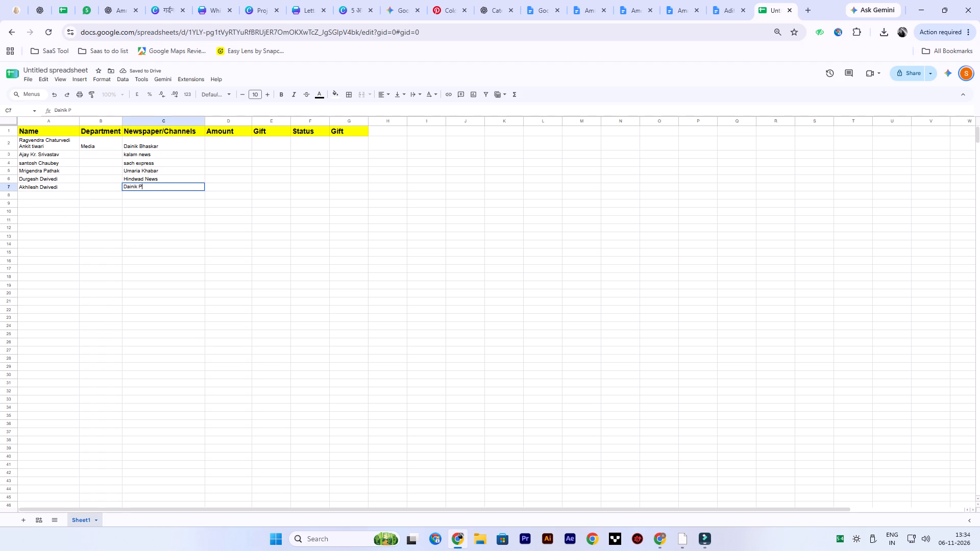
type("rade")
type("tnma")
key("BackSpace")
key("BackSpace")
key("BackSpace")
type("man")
left_click(170, 236)
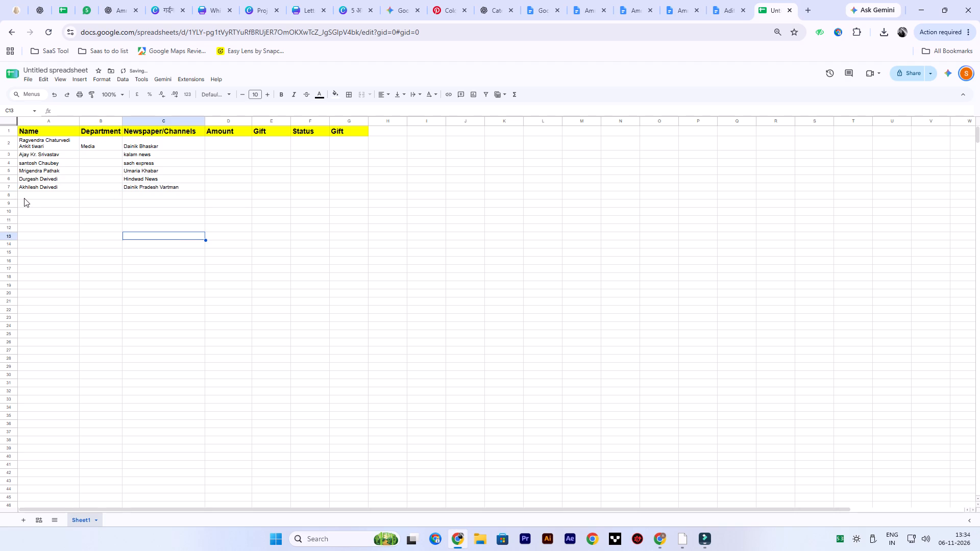
Enter the next person's name in A8, below the last name in the Name column.
double_click(30, 192)
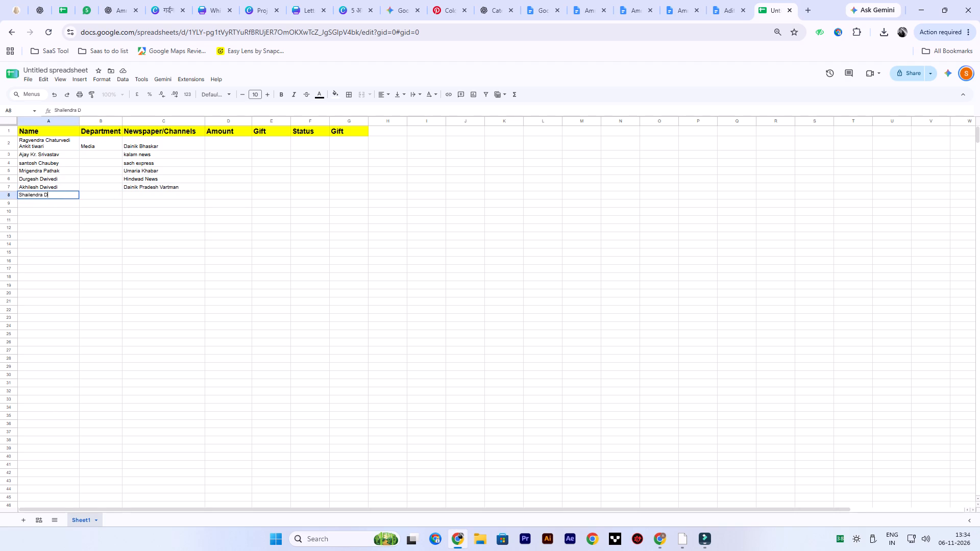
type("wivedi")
left_click(167, 244)
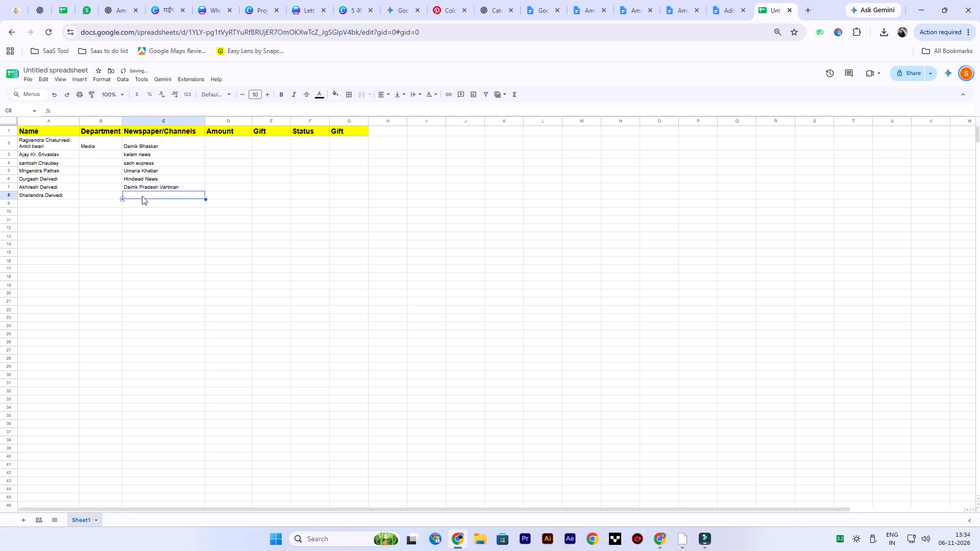
Enter AG News as the newspaper or channel in C8, correcting the capitalisation of News.
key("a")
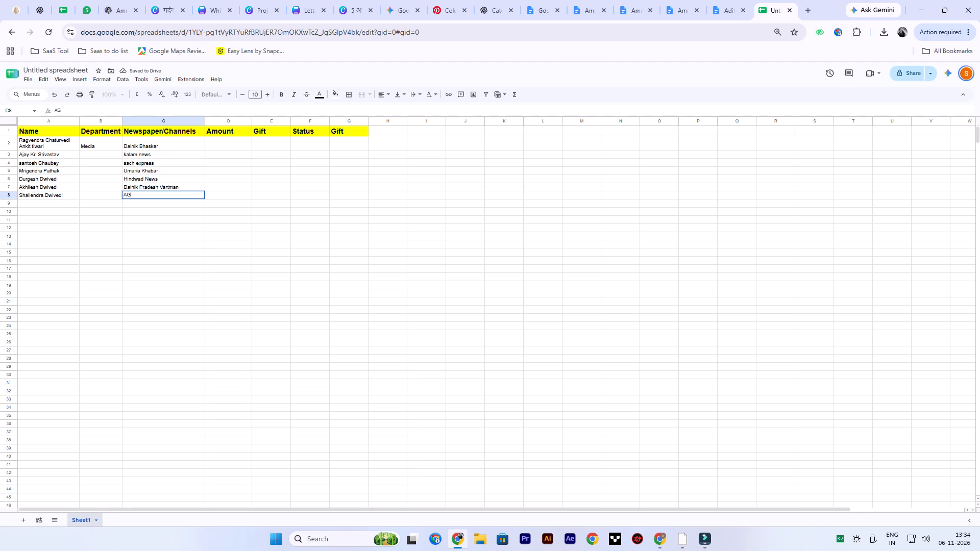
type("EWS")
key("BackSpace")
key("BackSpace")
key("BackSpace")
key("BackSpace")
scroll(154, 187, "up", 1)
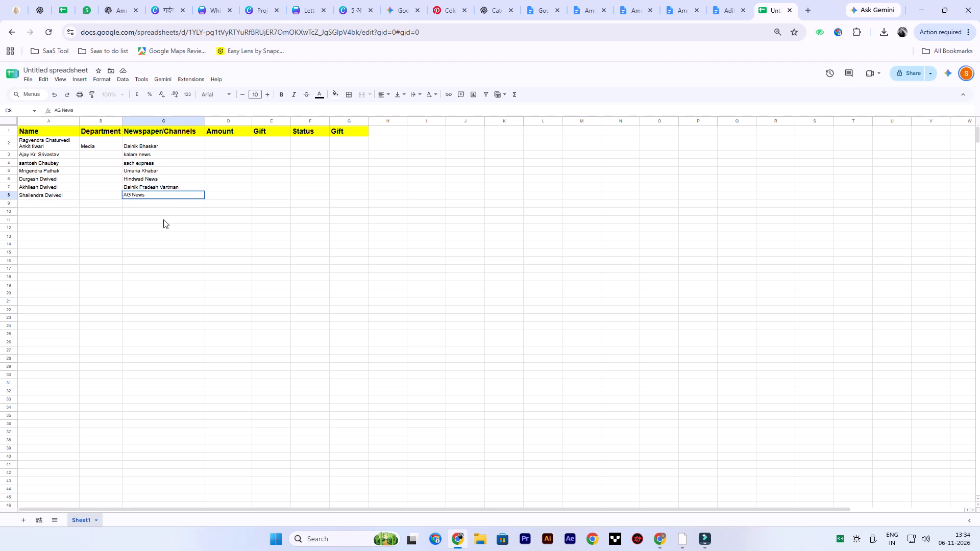
left_click(165, 226)
Enter the next person's name in A9.
double_click(31, 203)
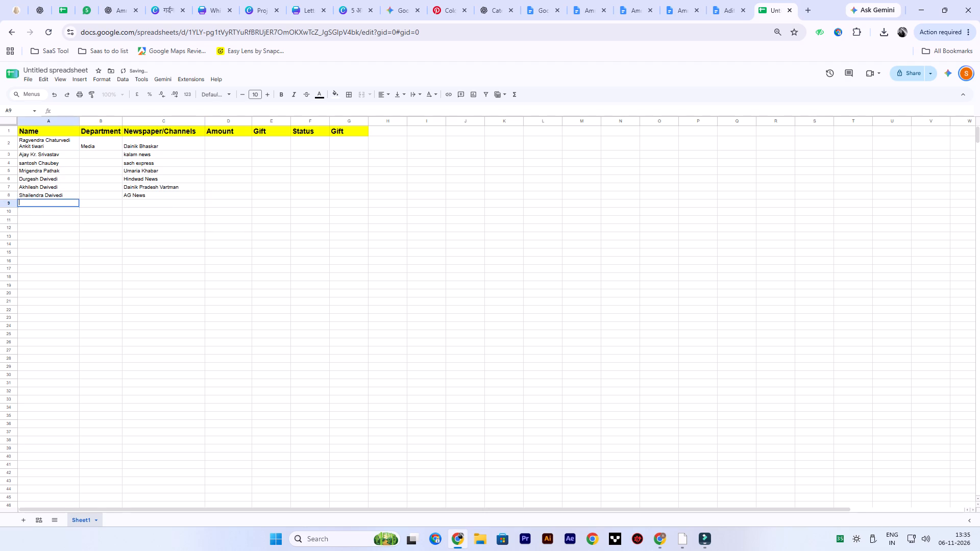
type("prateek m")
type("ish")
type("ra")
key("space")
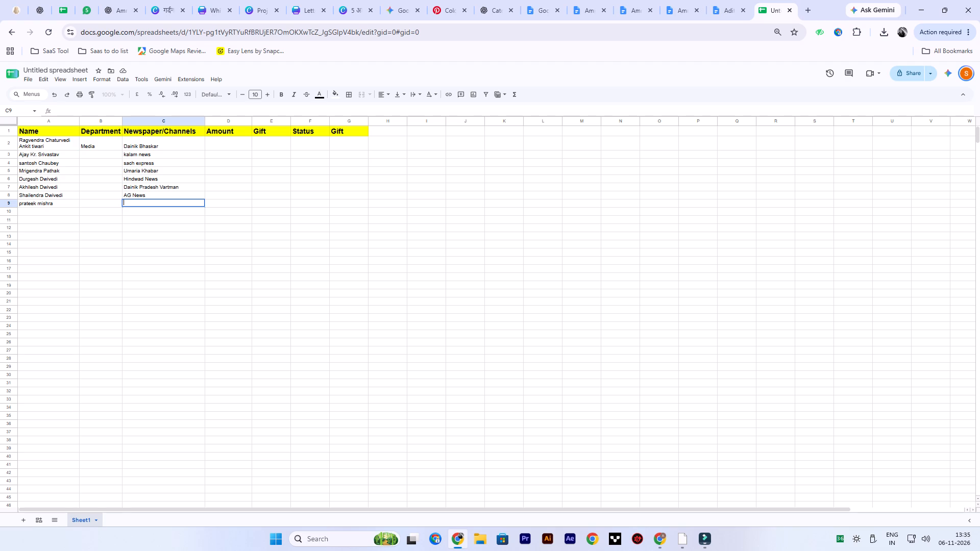
Switch to the browser window showing Instagram and look up the newspaper name DAINIK RASTHRABHAN SHA on Google.
left_click(666, 543)
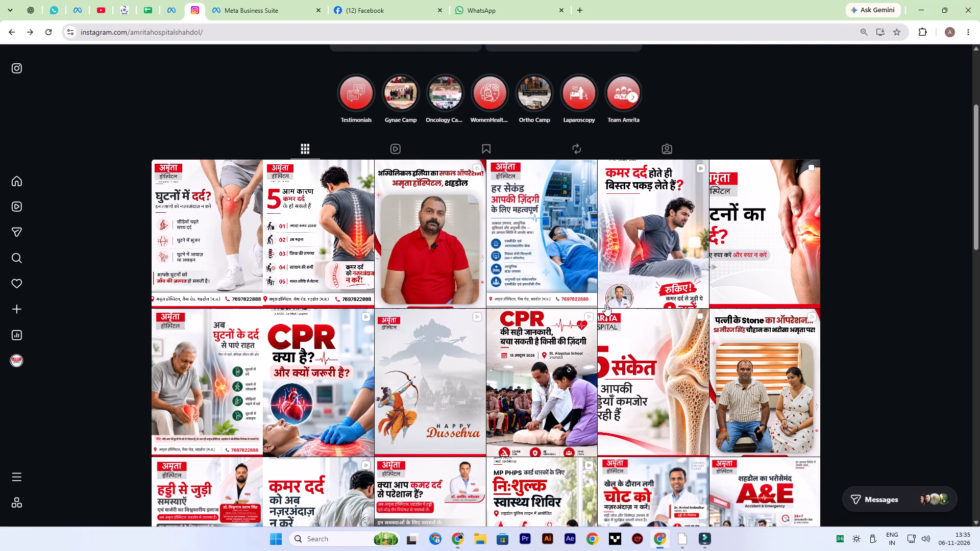
left_click(540, 32)
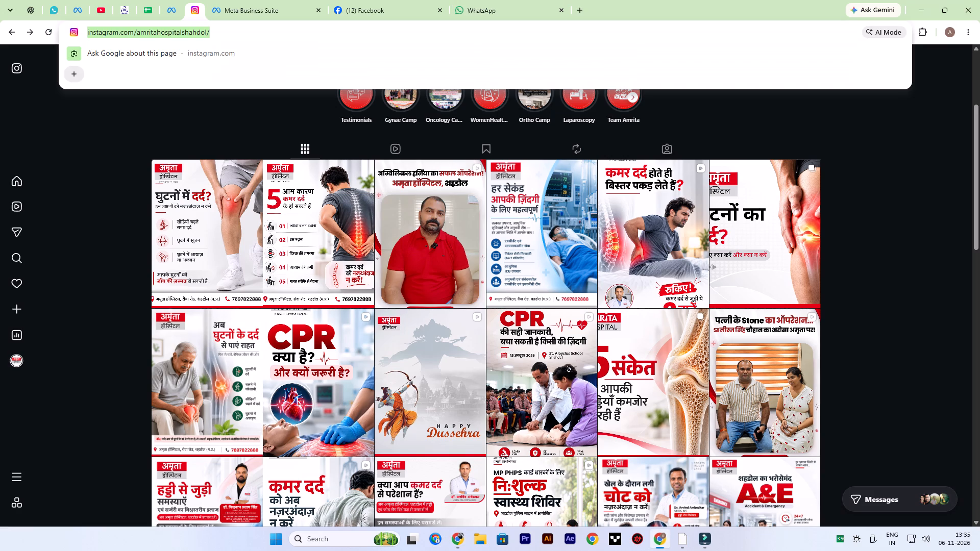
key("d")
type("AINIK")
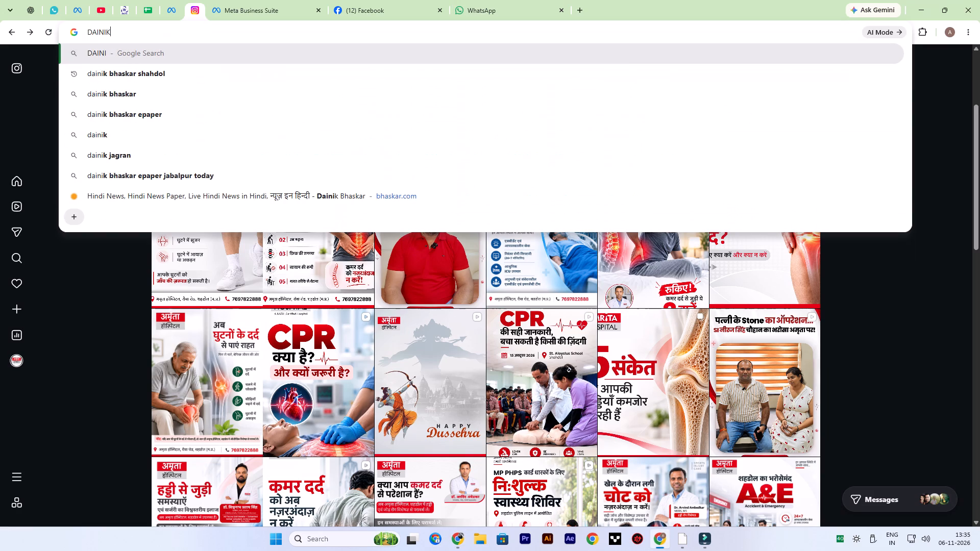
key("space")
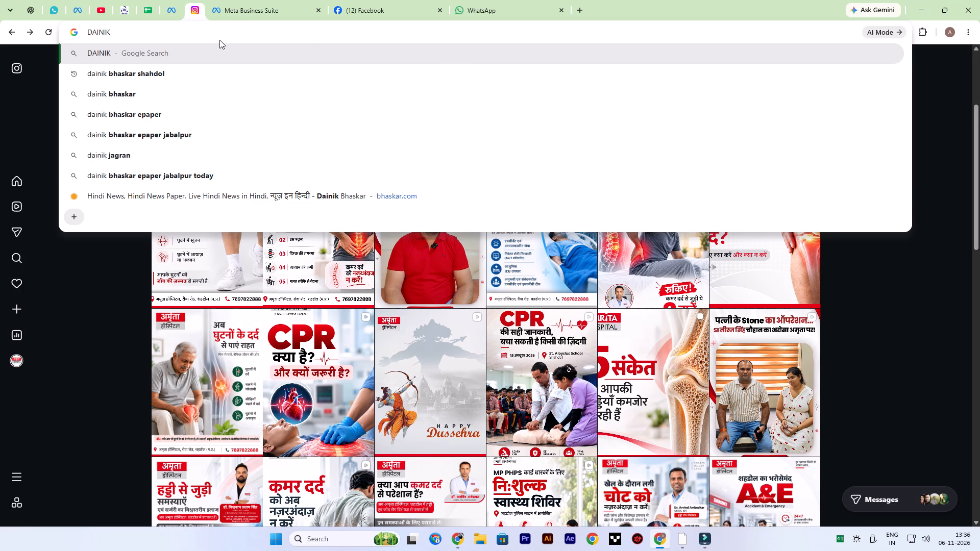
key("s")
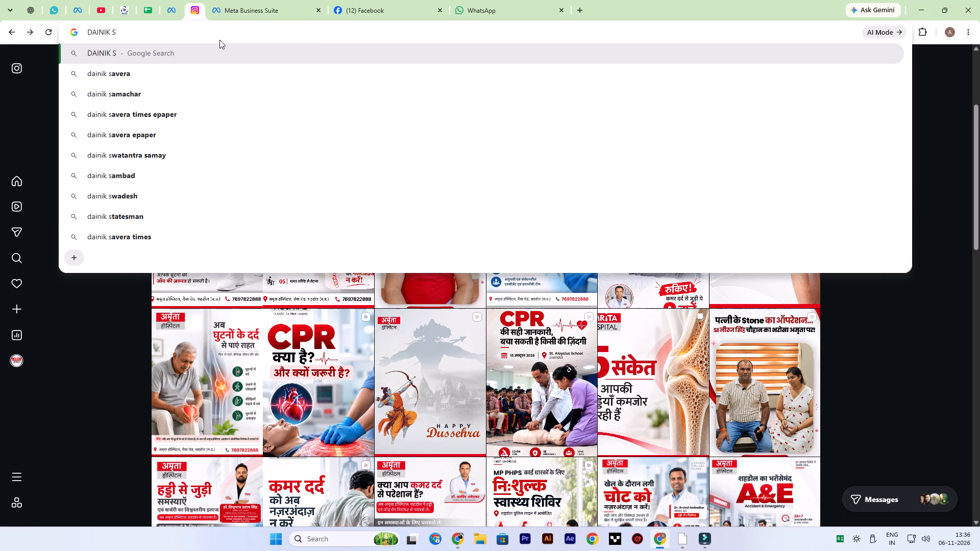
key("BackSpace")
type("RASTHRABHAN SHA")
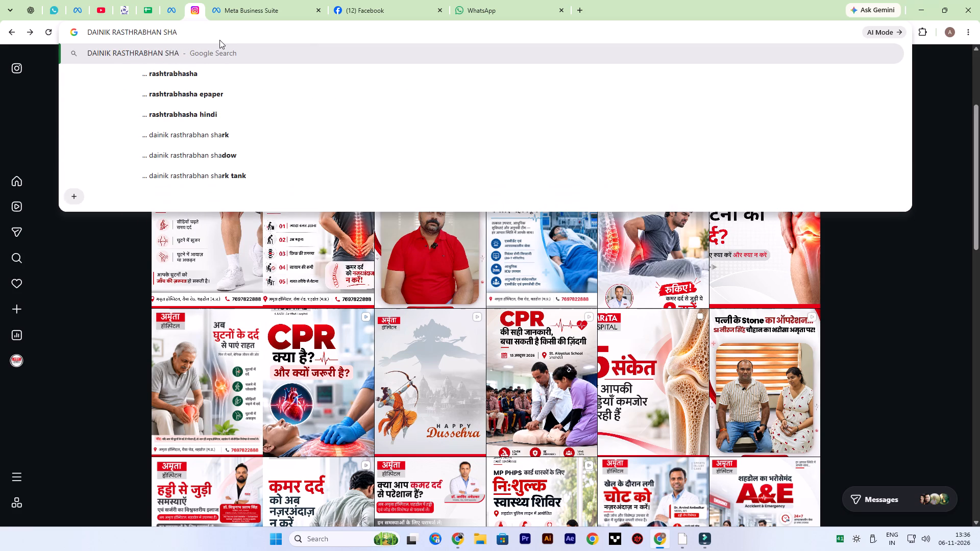
In the other browser window, search the web for DAINIK RASTHRABHAN SHAHDOL NEWS and examine the results for the newspaper's name.
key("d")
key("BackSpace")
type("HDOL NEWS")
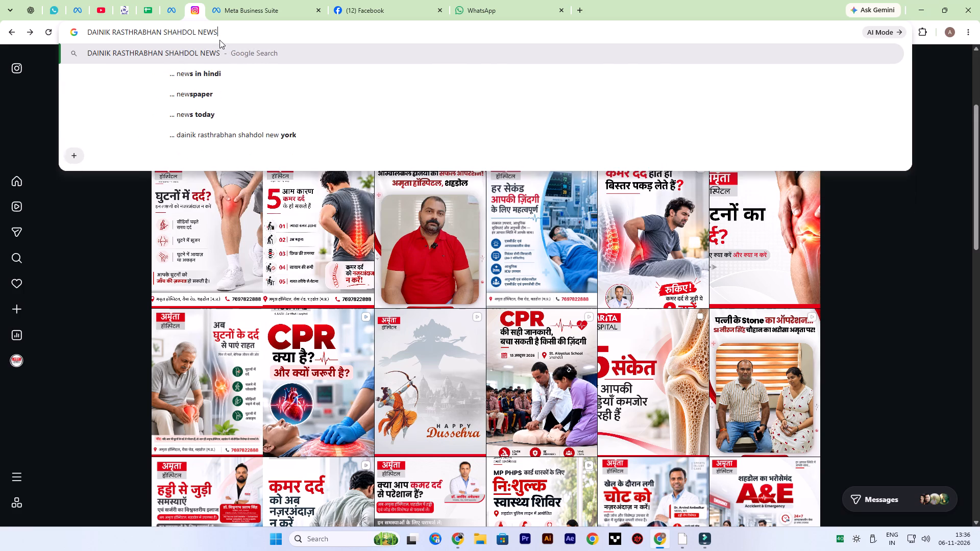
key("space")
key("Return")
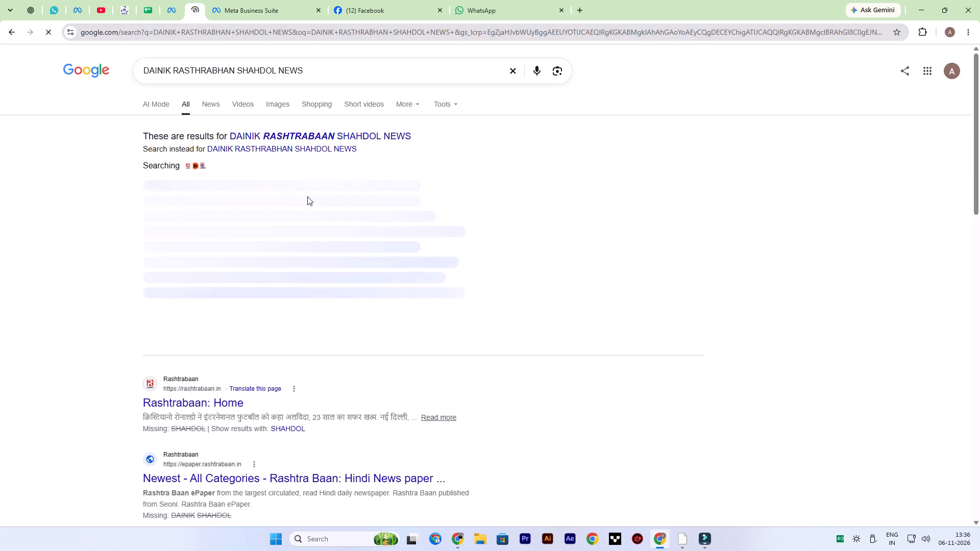
scroll(321, 148, "down", 5)
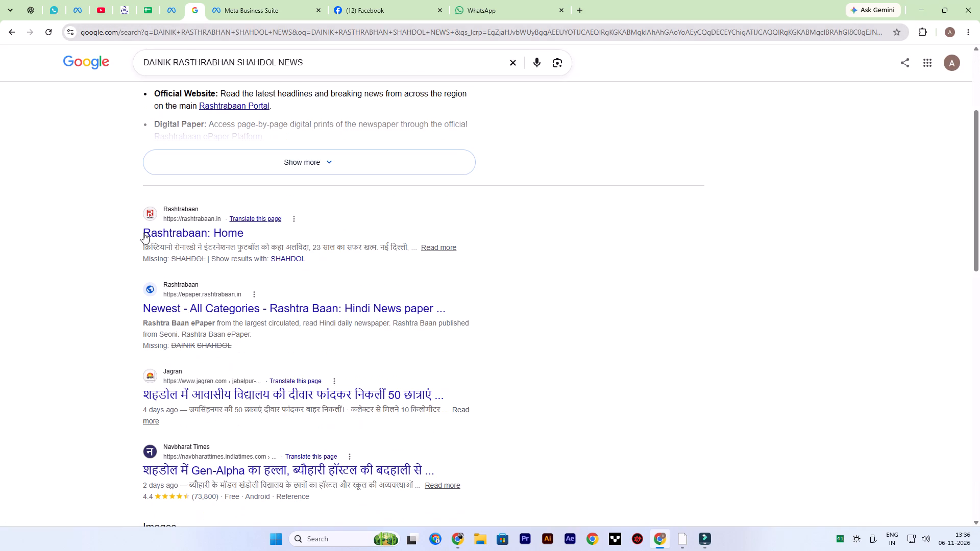
left_click_drag(126, 230, 185, 233)
scroll(159, 262, "down", 1)
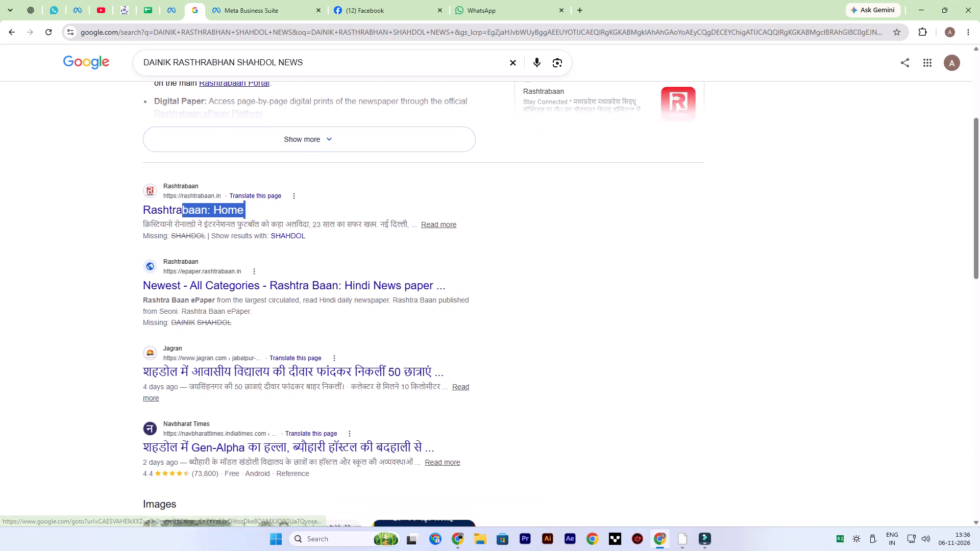
left_click(337, 189)
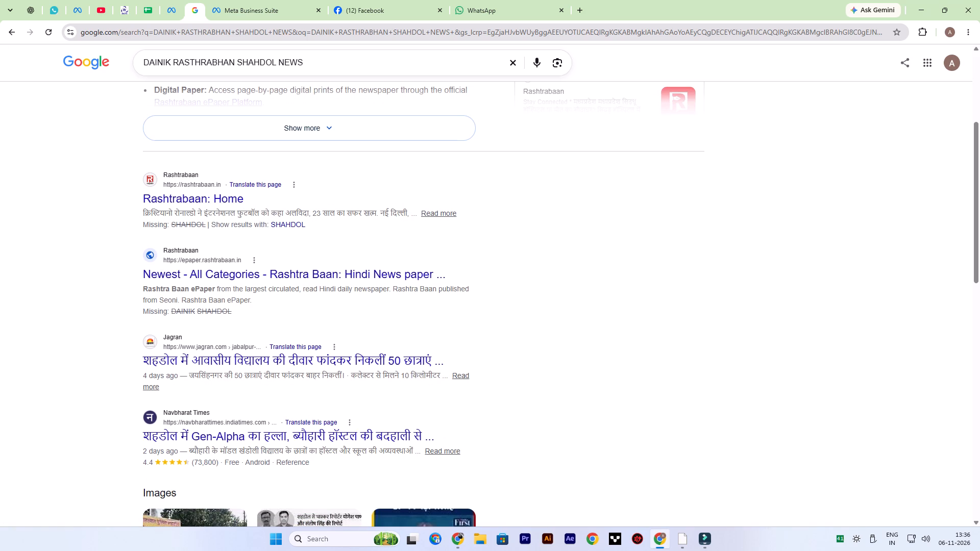
scroll(345, 215, "down", 4)
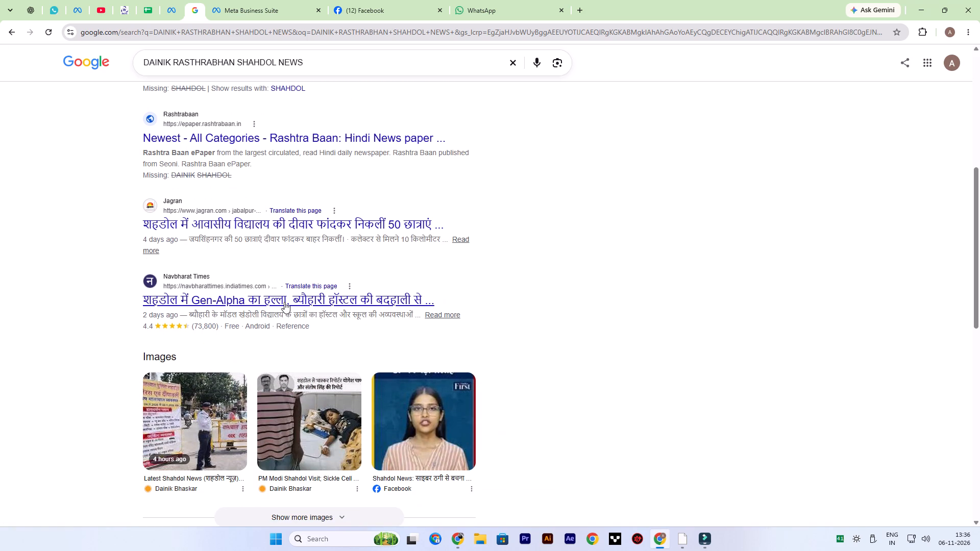
scroll(298, 295, "down", 4)
scroll(299, 294, "up", 12)
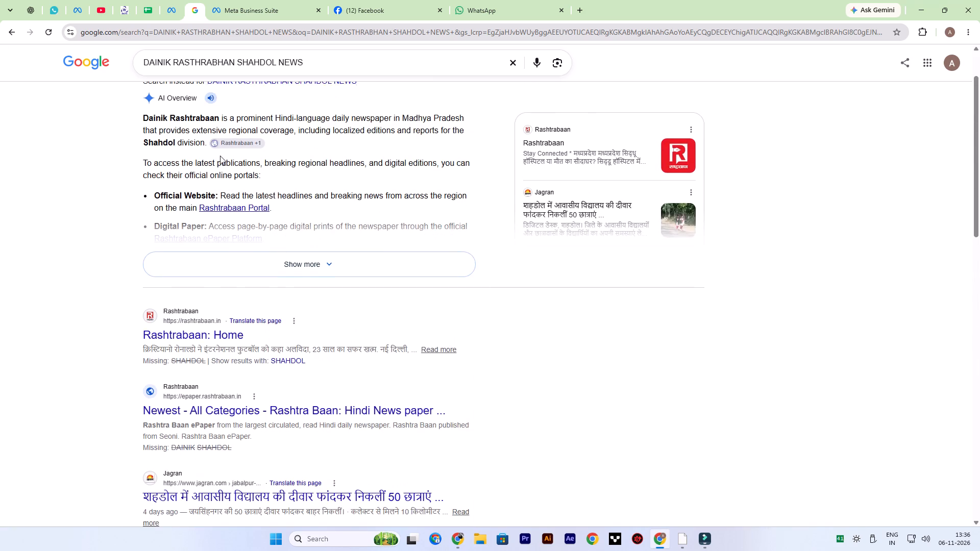
scroll(223, 161, "up", 10)
Switch to the news results and refine the search to DAINIK RASHTRABAAN NEWS SHAHDOL NEWS.
left_click(207, 103)
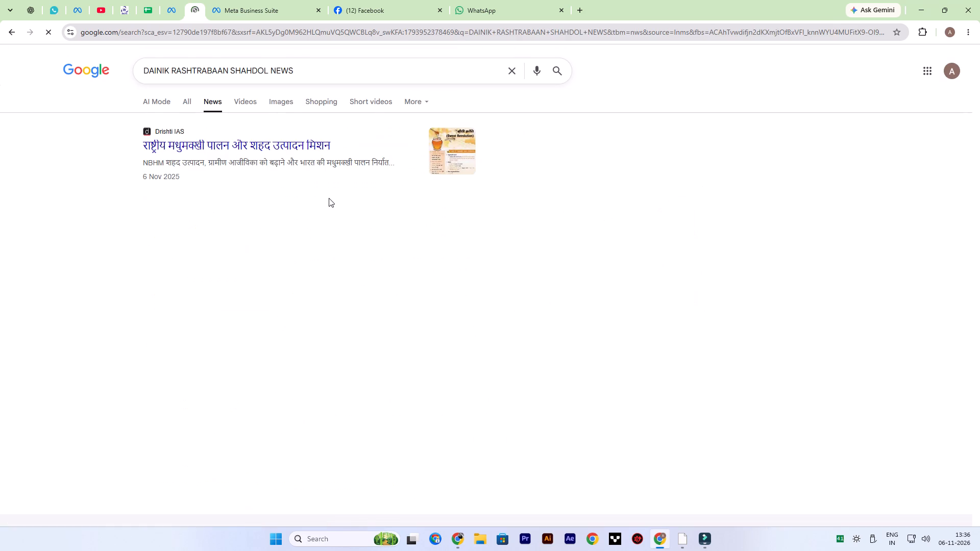
left_click(230, 68)
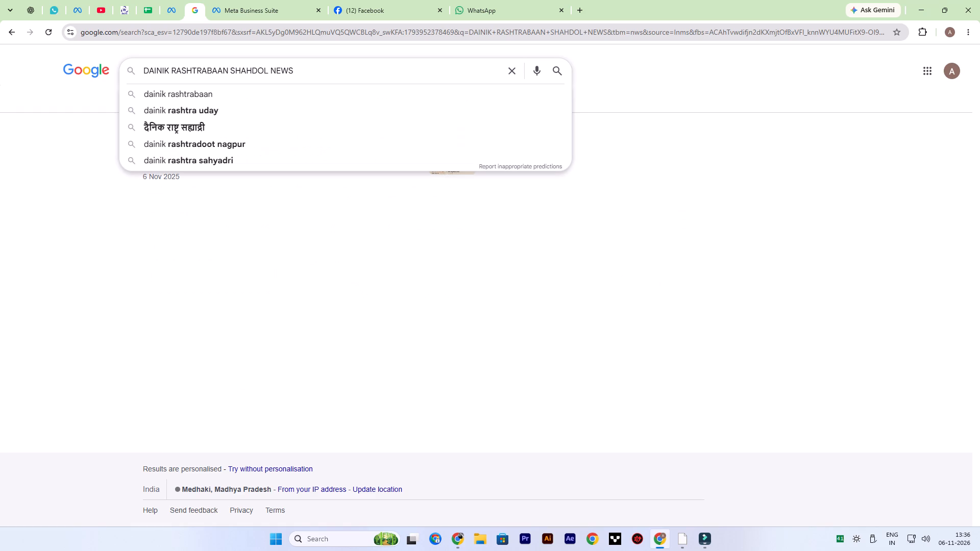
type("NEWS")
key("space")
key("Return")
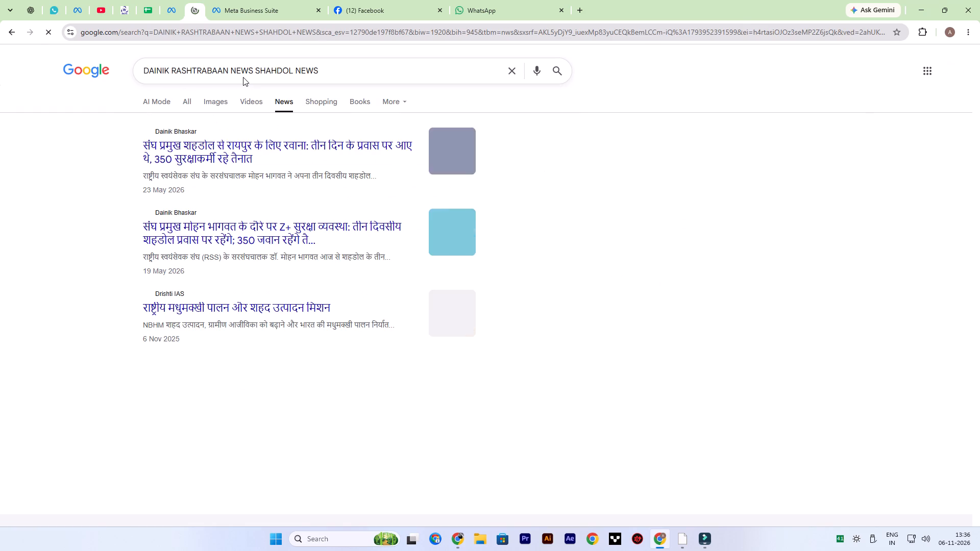
Check the image results, including the first newspaper page, and the general results for the newspaper, then return to the spreadsheet.
left_click(214, 102)
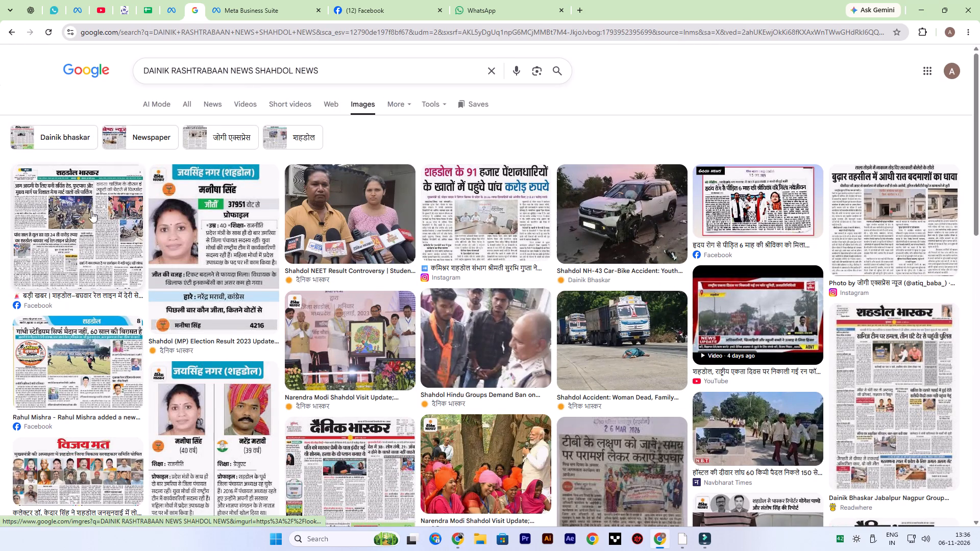
left_click(77, 209)
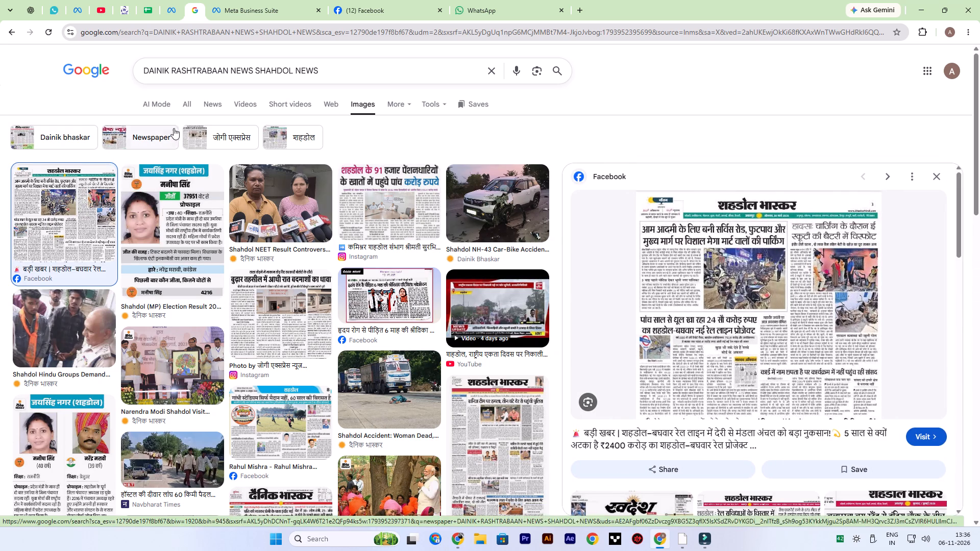
left_click(191, 99)
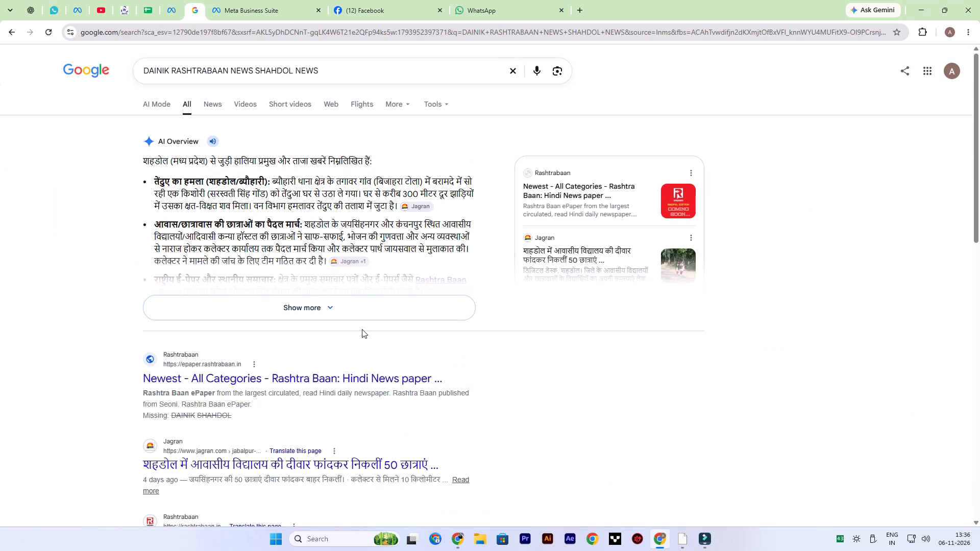
scroll(323, 262, "up", 4)
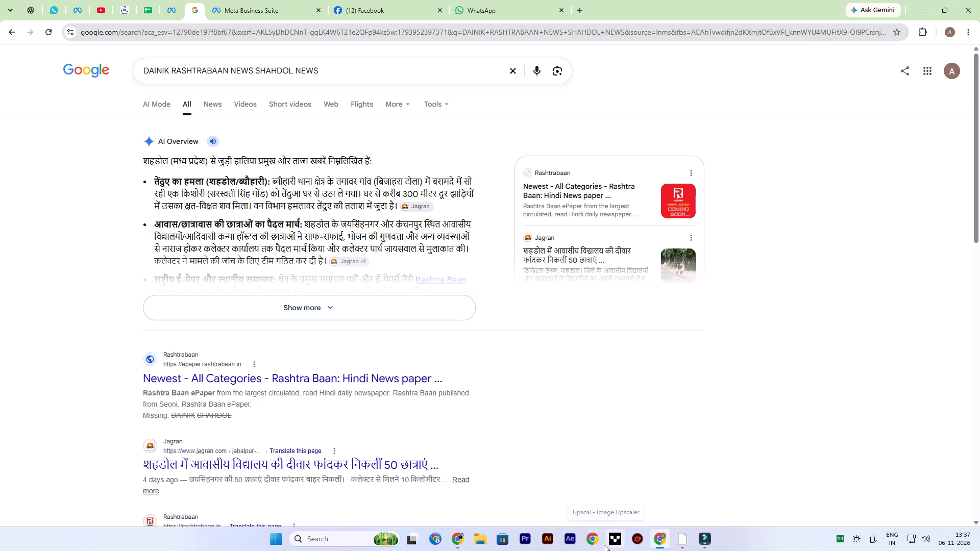
left_click(663, 540)
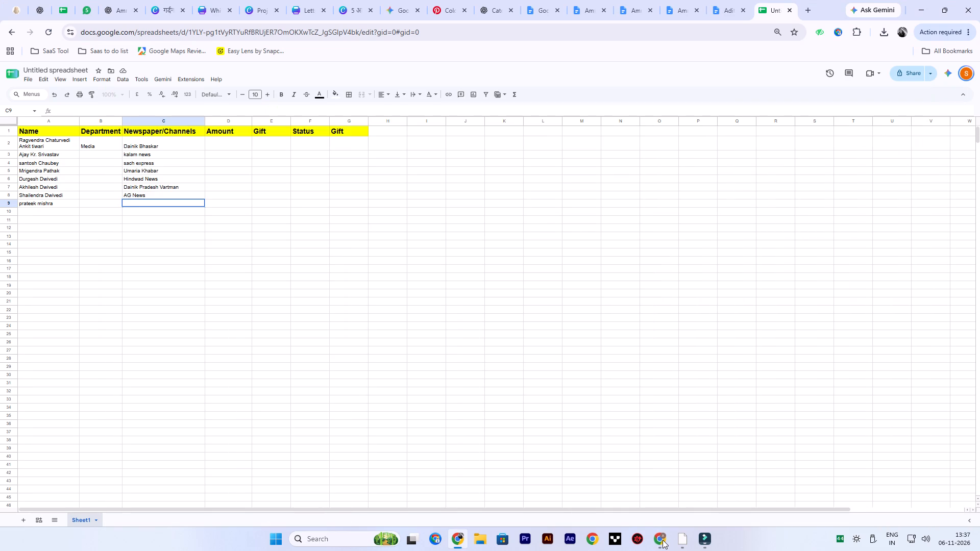
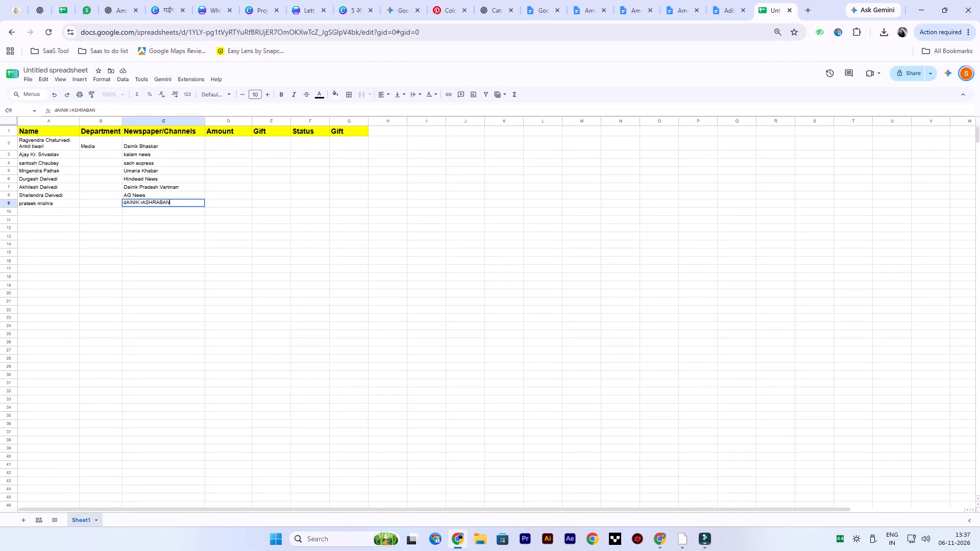
Replace the newspaper name in C9 with Dainik Rashtraban.
left_click(143, 202)
left_click_drag(178, 203, 153, 202)
left_click_drag(153, 202, 117, 202)
key("BackSpace")
type("ai")
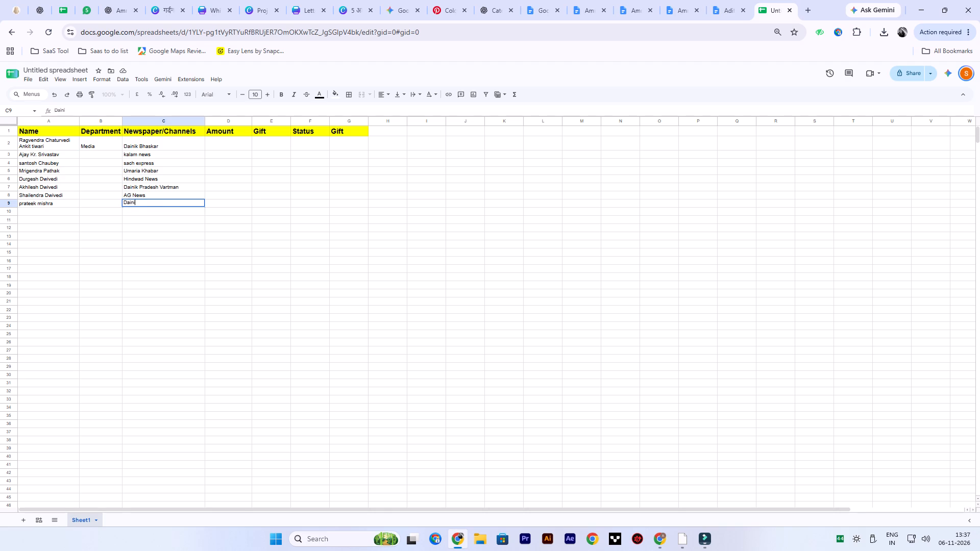
key("a")
type("shtraban")
key("space")
left_click(210, 247)
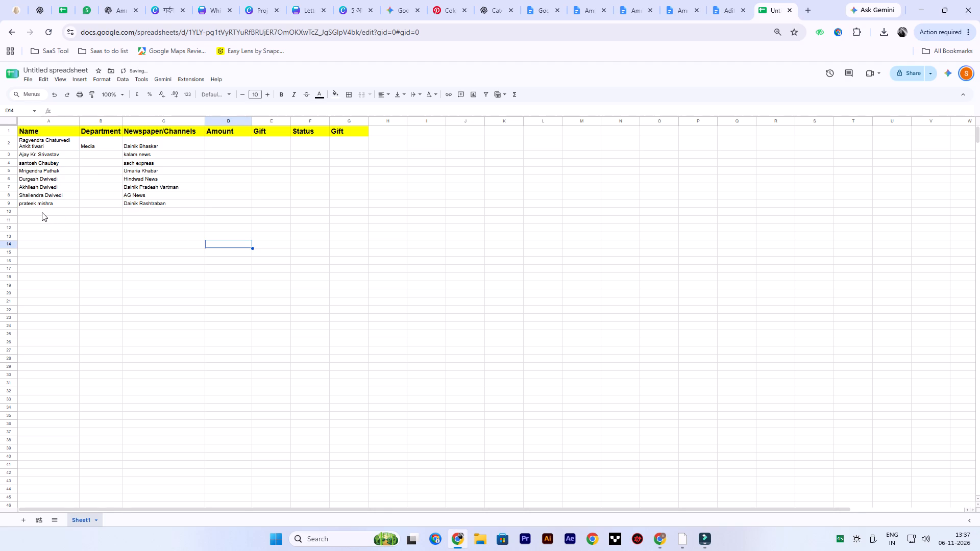
Enter the next person's name in A10, below the last filled row of the Name column.
double_click(42, 212)
double_click(21, 203)
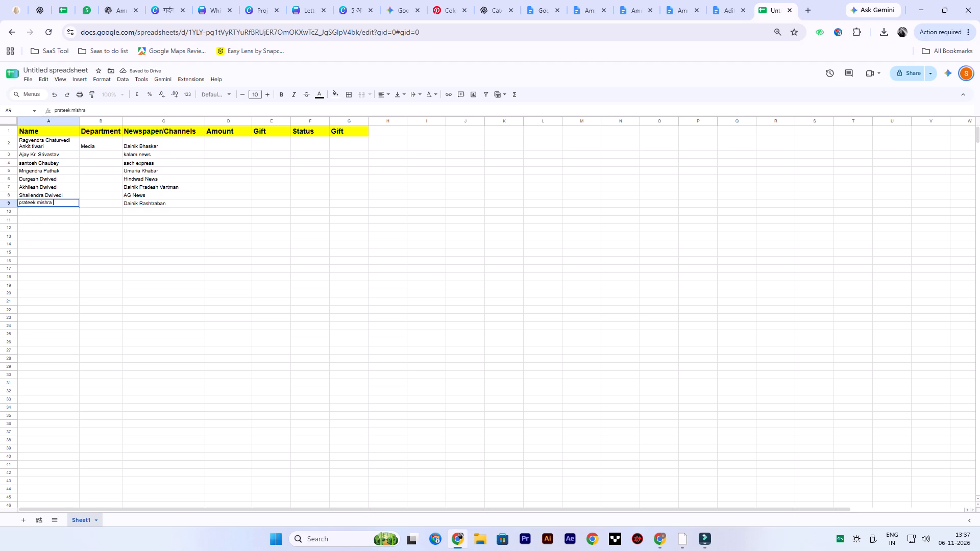
double_click(33, 210)
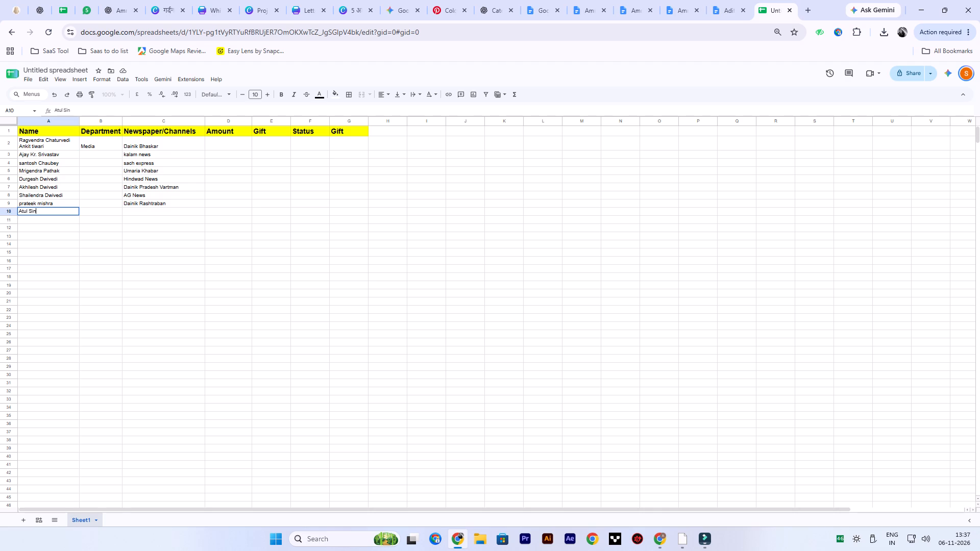
key("a")
key("g")
type("hel")
Enter ACN Bharat as the newspaper/channel in C10.
double_click(143, 213)
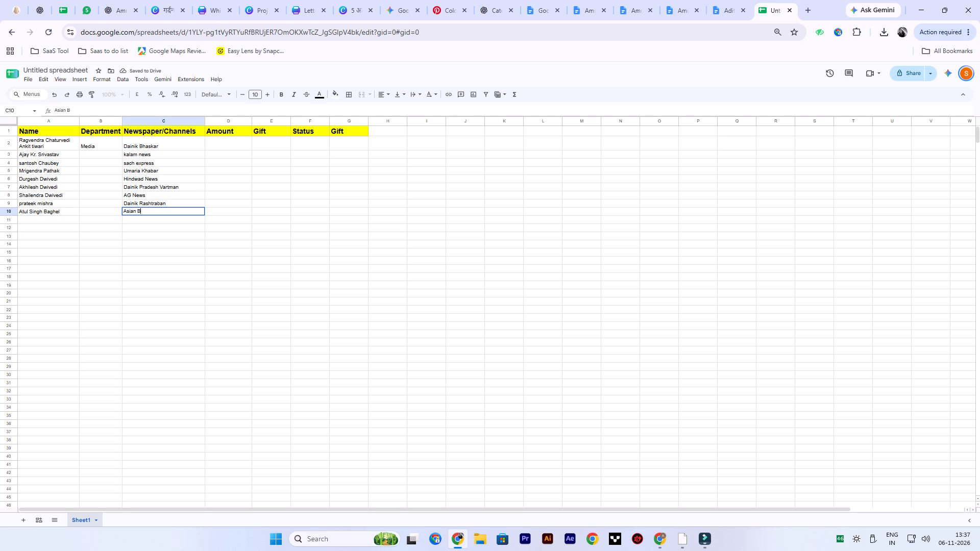
key("BackSpace")
key("BackSpace")
key("BackSpace")
key("BackSpace")
key("BackSpace")
key("BackSpace")
type("CN")
key("space")
key("space")
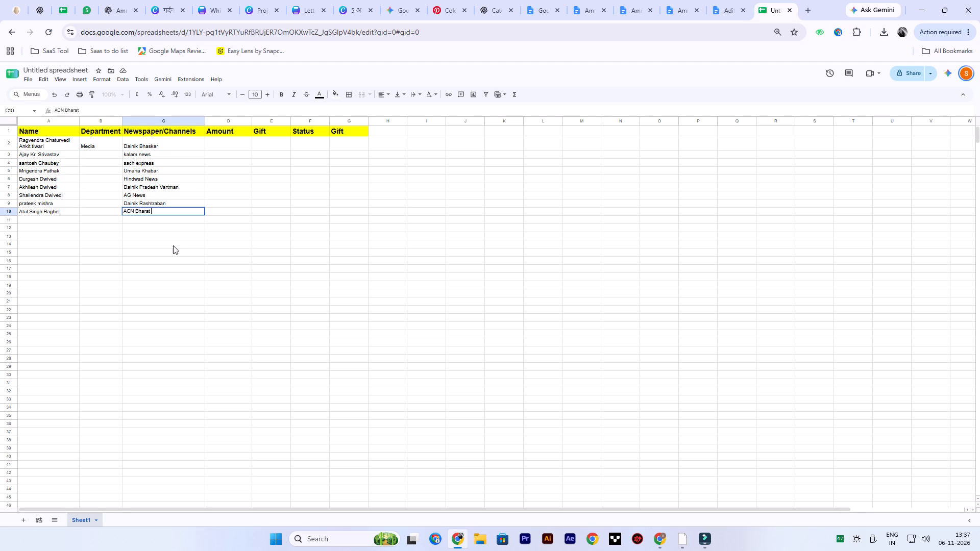
left_click(173, 245)
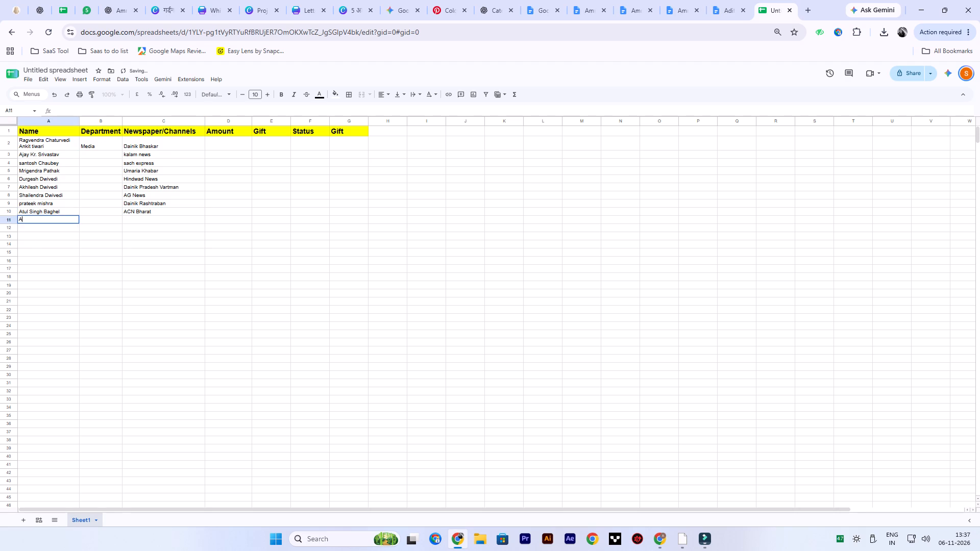
Enter the next person's name in A11.
key("equal")
key("BackSpace")
key("BackSpace")
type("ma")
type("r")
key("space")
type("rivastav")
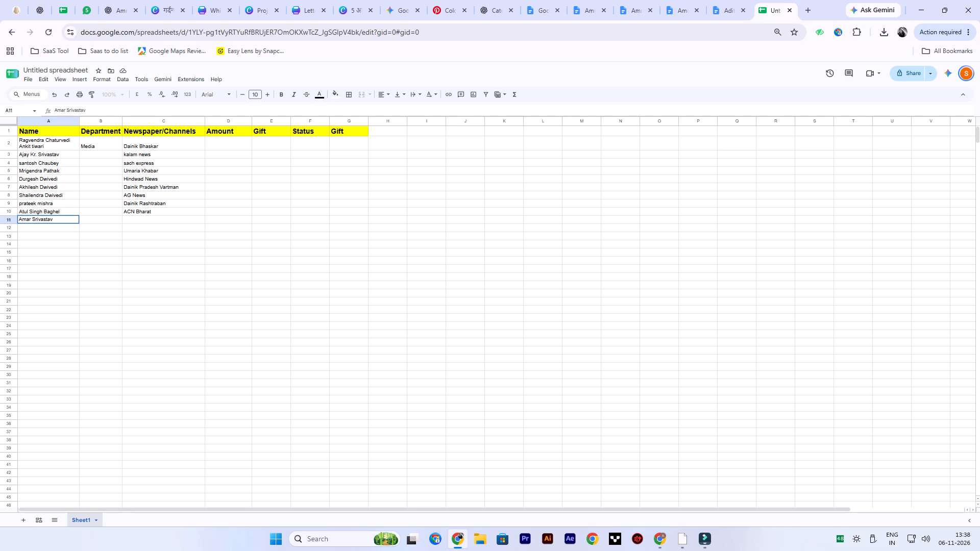
Start the newspaper entry in C11 with the letters sat.
left_click(143, 218)
double_click(143, 219)
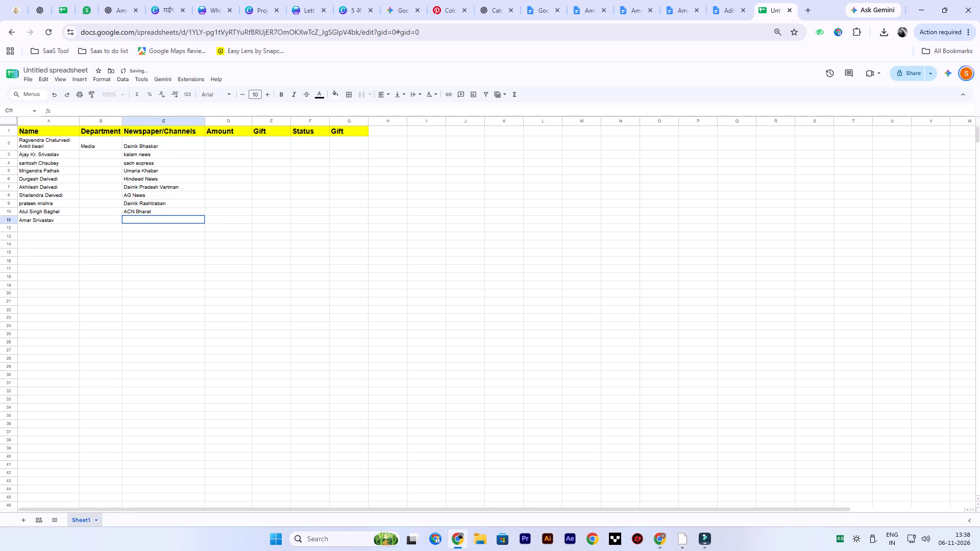
key("s")
key("a")
type("tt")
key("a")
key("BackSpace")
key("BackSpace")
In the other browser window, search the web for dainik satta sudhar newspaper, check the name's spelling, and return to the spreadsheet.
left_click(664, 540)
left_click_drag(344, 70, 78, 66)
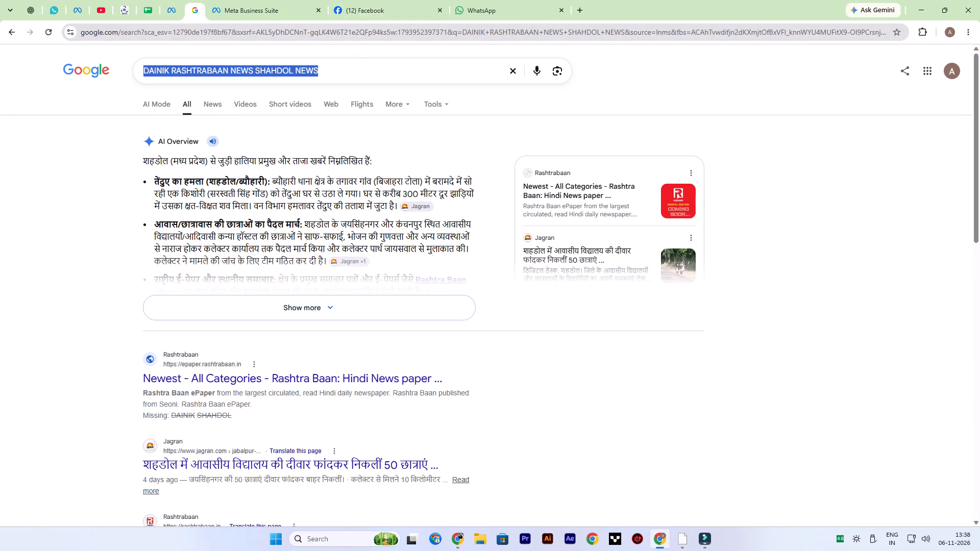
left_click_drag(78, 66, 78, 66)
key("BackSpace")
type("stta sudhar")
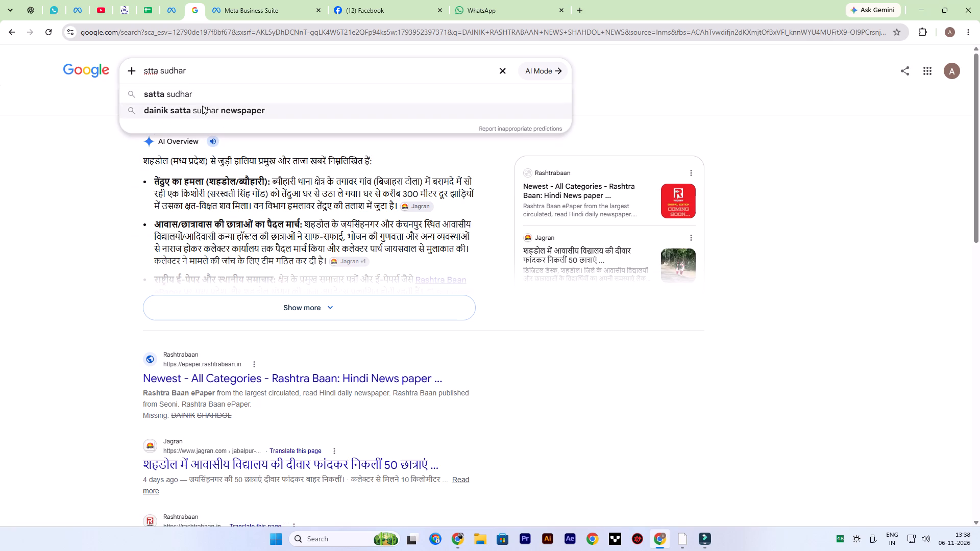
left_click(185, 110)
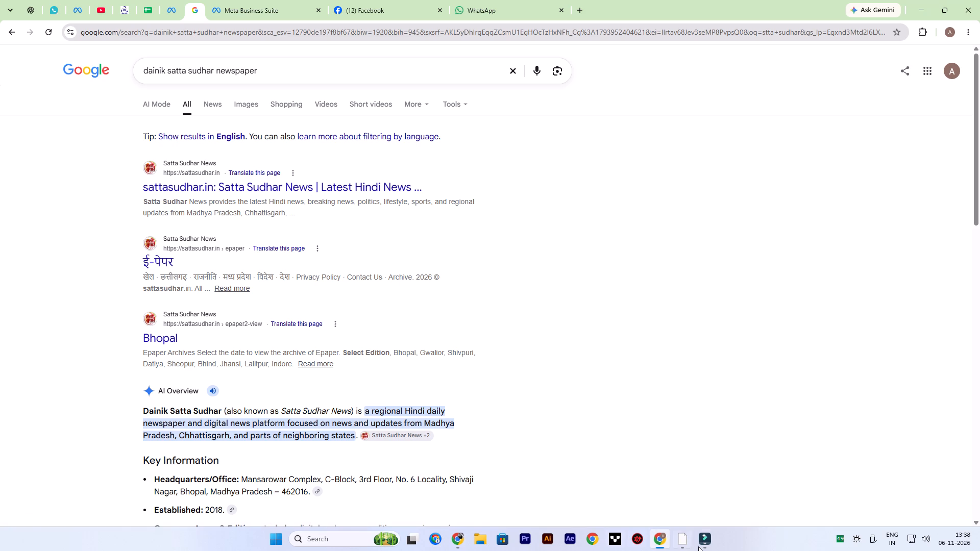
left_click(658, 538)
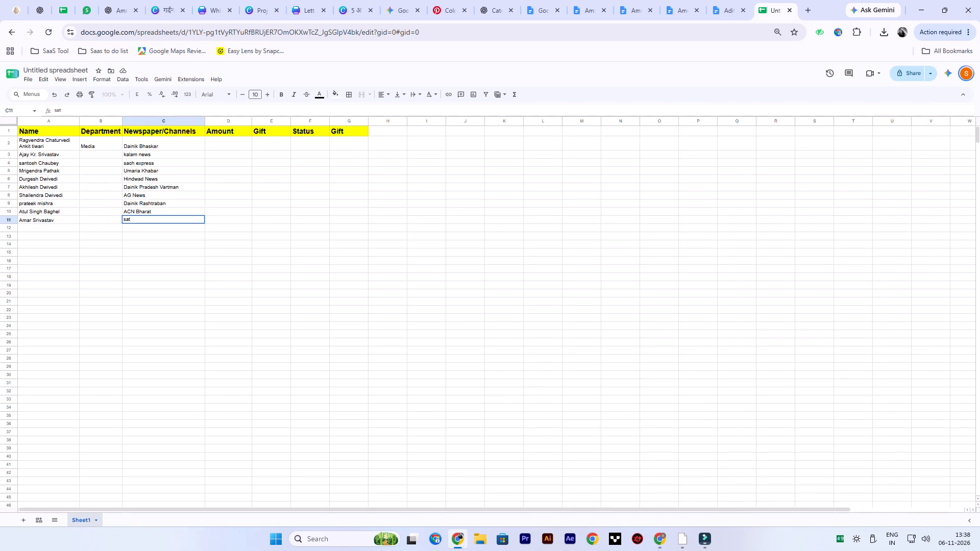
Complete the newspaper entry in C11 as Dainik sattasudhar.
type("ta")
type("sudhar")
left_click(124, 219)
type("ai")
type("nik")
key("space")
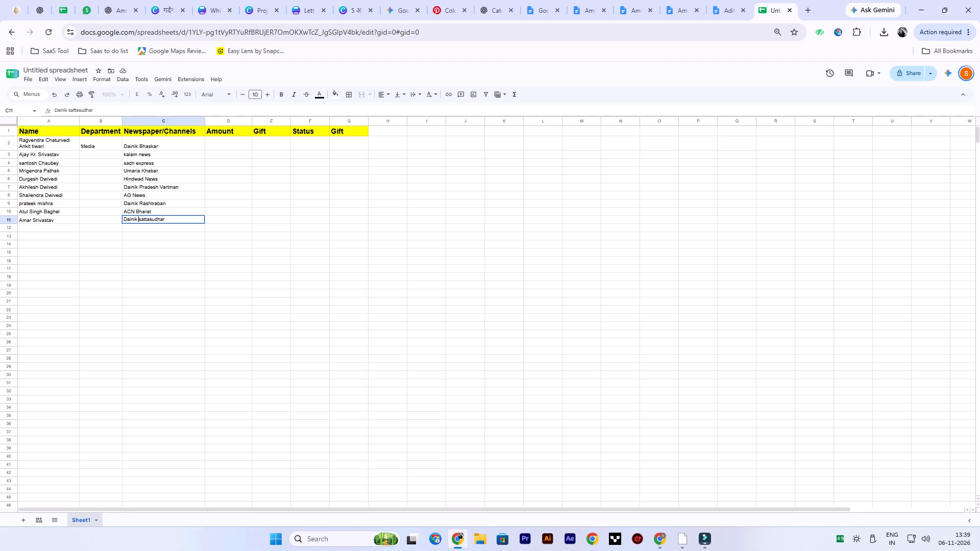
Enter the next person's name in A12, followed by the newspaper name Yash bharat.
double_click(49, 227)
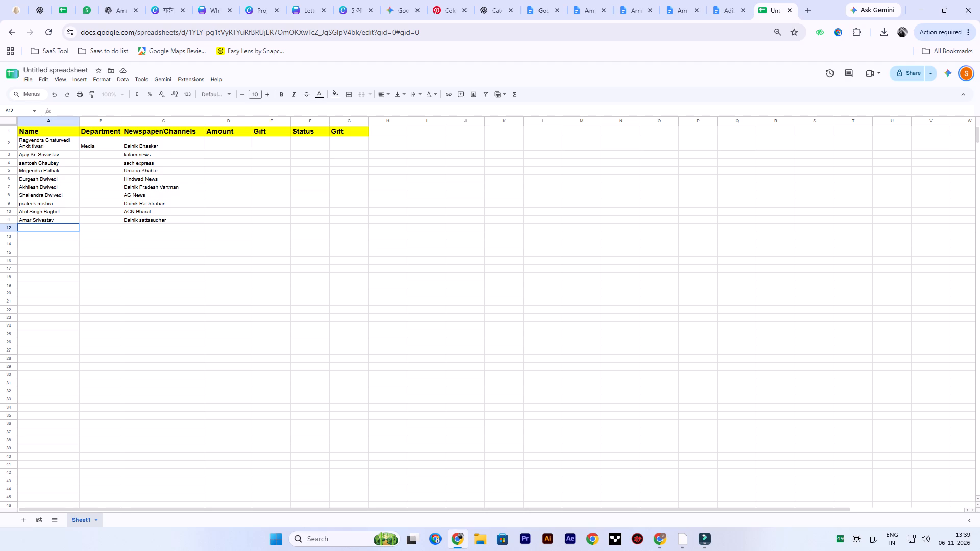
type("inay")
key("space")
type("ash")
key("space")
type("bharat")
key("space")
Move the text Yash bharat out of A12 into the newspaper cell C12.
left_click_drag(47, 225, 86, 226)
key("ctrl+x")
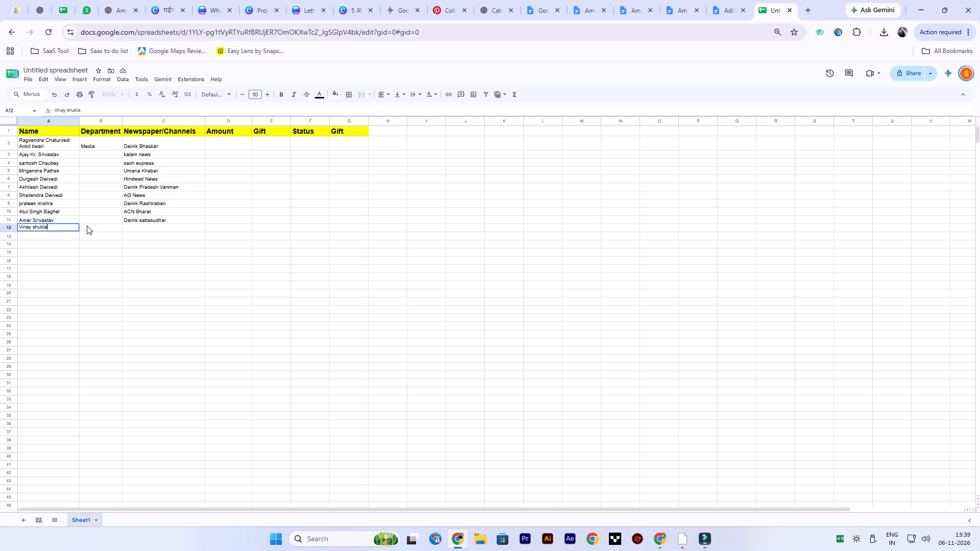
double_click(145, 227)
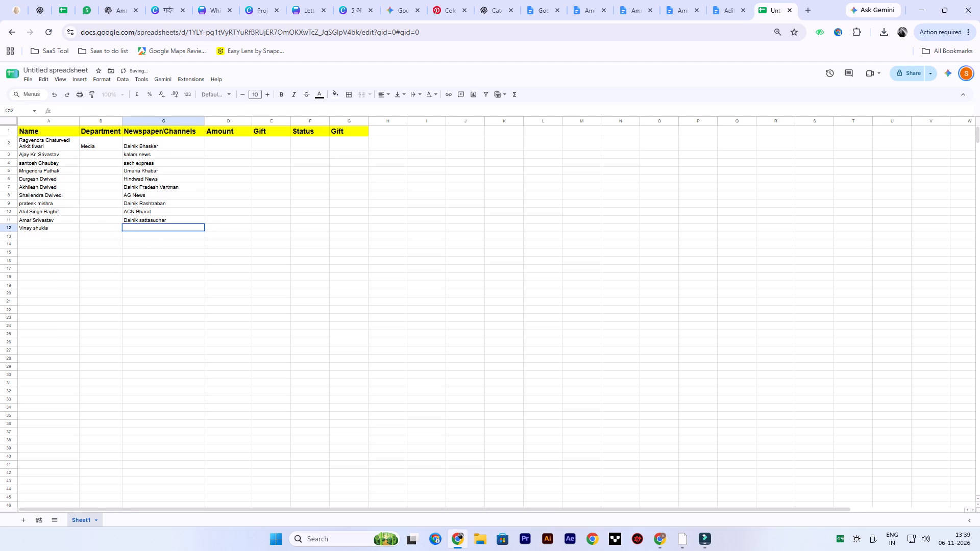
key("ctrl+v")
Enter the next person's name in A13.
double_click(53, 237)
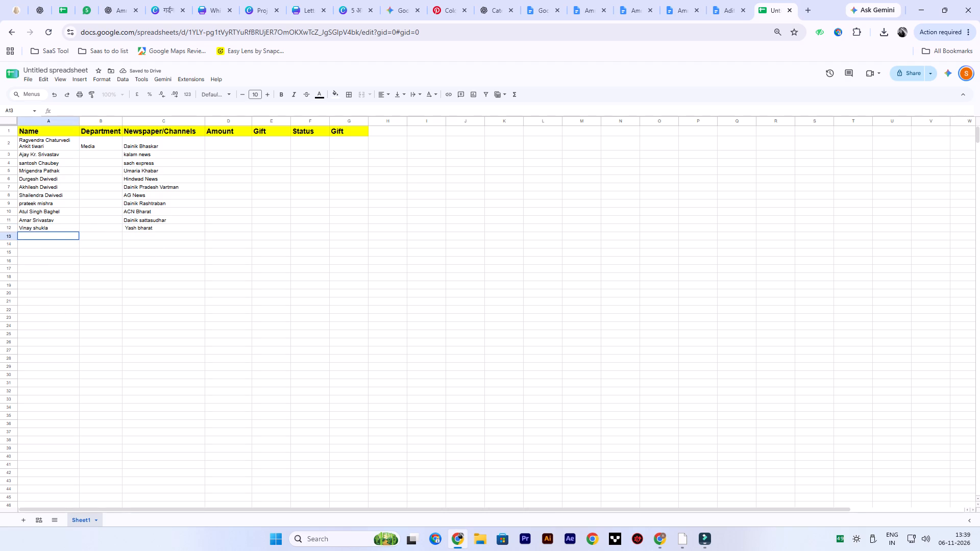
type("ani")
type("SH")
Enter Swatantra Matt news as the newspaper in C13.
double_click(140, 237)
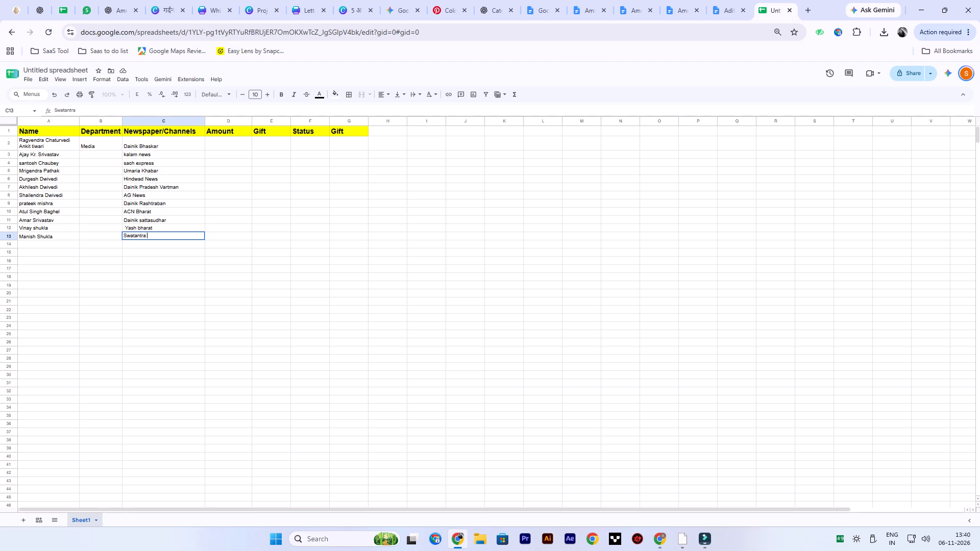
type("att")
key("space")
type("news")
left_click(175, 285)
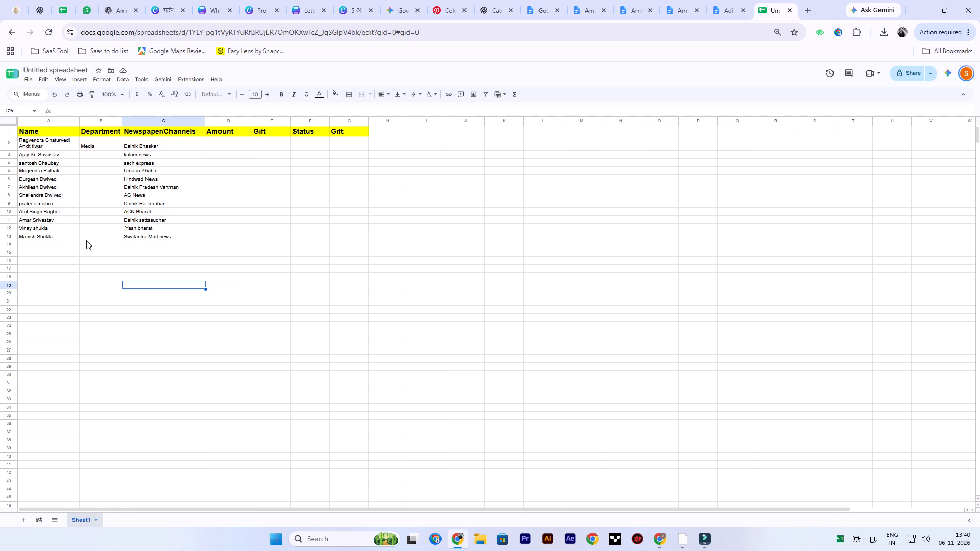
Enter the next person's name in A14.
double_click(37, 244)
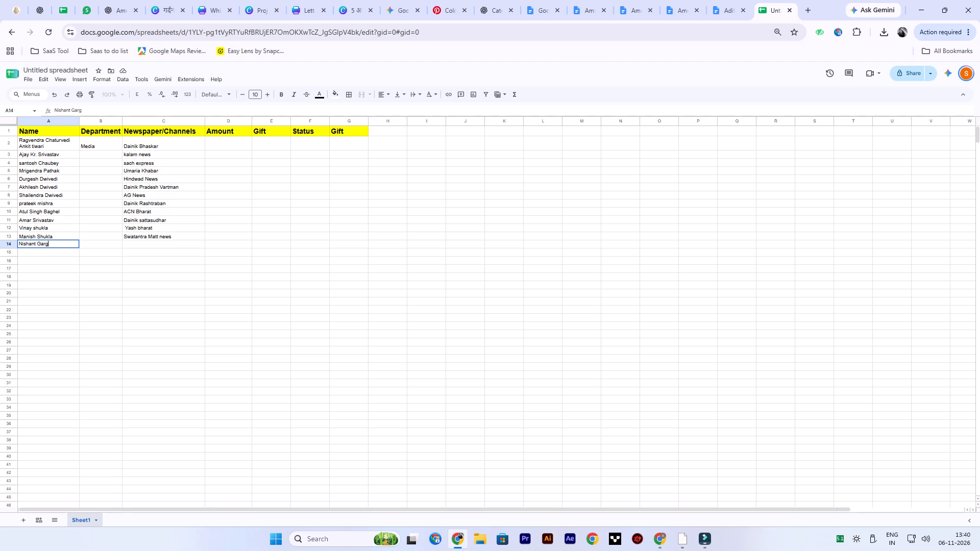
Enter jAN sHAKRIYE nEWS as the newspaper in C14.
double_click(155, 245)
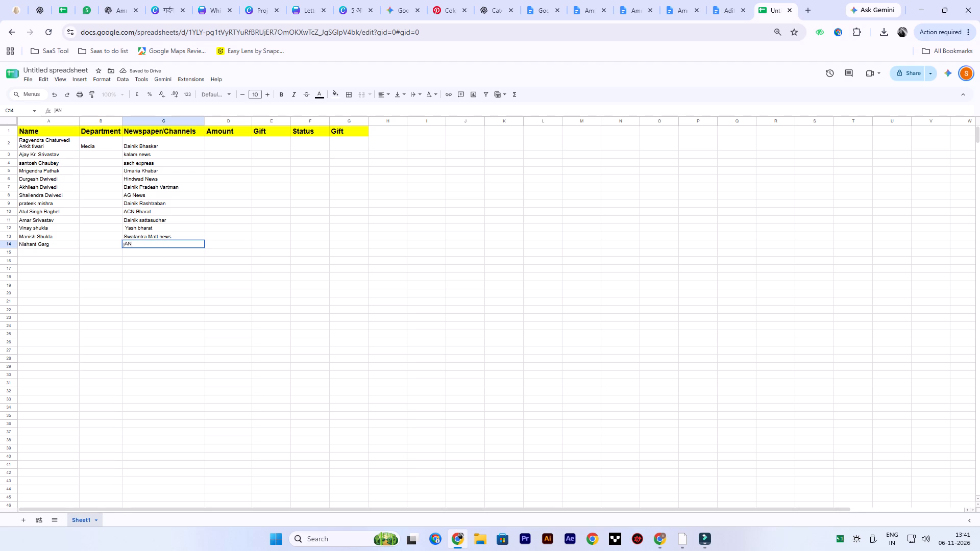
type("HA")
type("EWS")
Replace the newspaper text in C14 with Jansakriye news.
key("BackSpace")
key("BackSpace")
key("BackSpace")
key("BackSpace")
key("BackSpace")
key("BackSpace")
key("BackSpace")
key("BackSpace")
key("BackSpace")
key("BackSpace")
key("BackSpace")
key("BackSpace")
key("BackSpace")
key("BackSpace")
key("BackSpace")
key("BackSpace")
key("BackSpace")
key("BackSpace")
key("BackSpace")
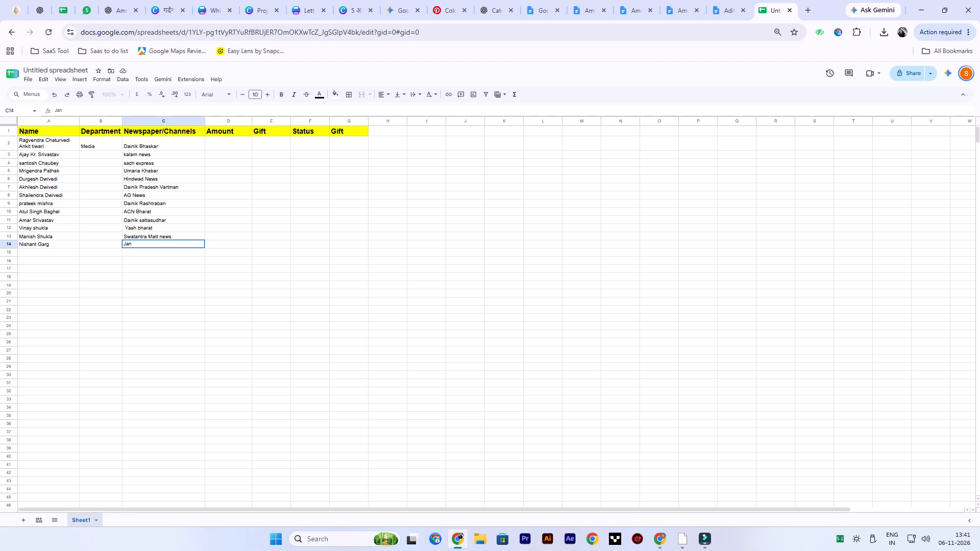
type("sakriye news")
Enter the next person's full name in A15.
double_click(39, 249)
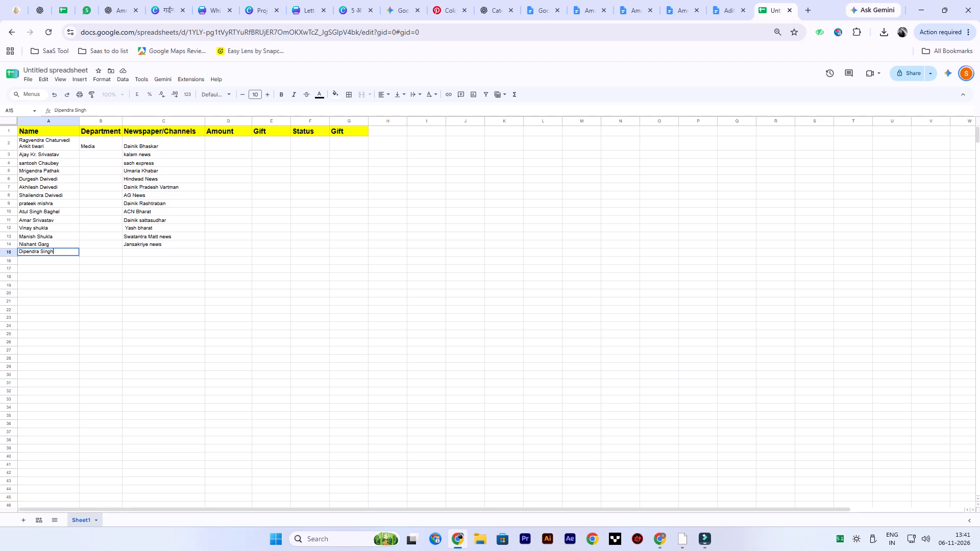
type("aghel")
left_click(69, 277)
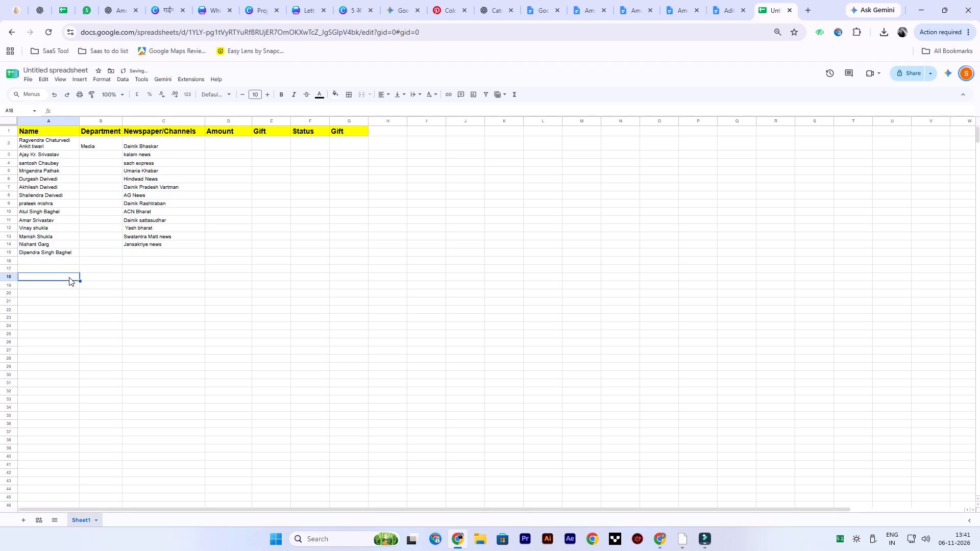
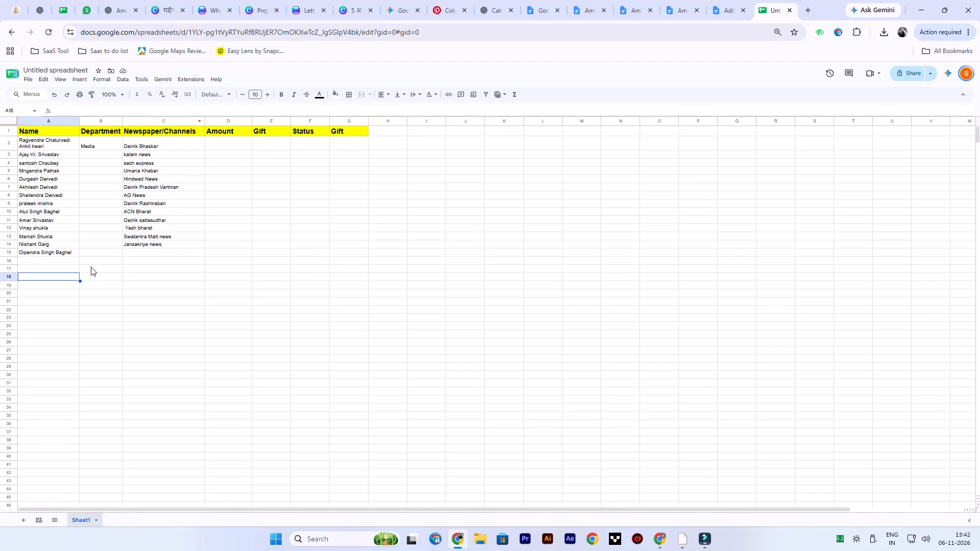
Open cell A16 in the Name column for entry.
double_click(26, 259)
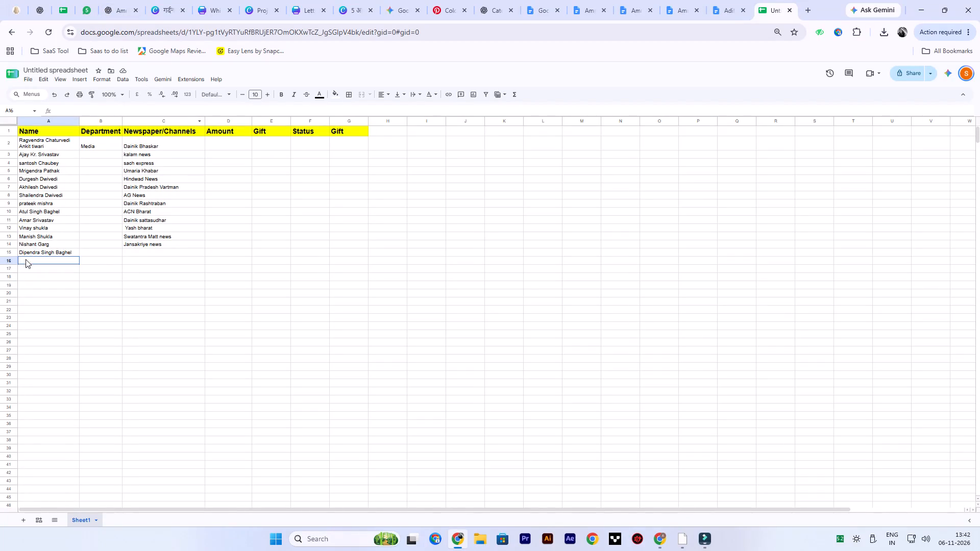
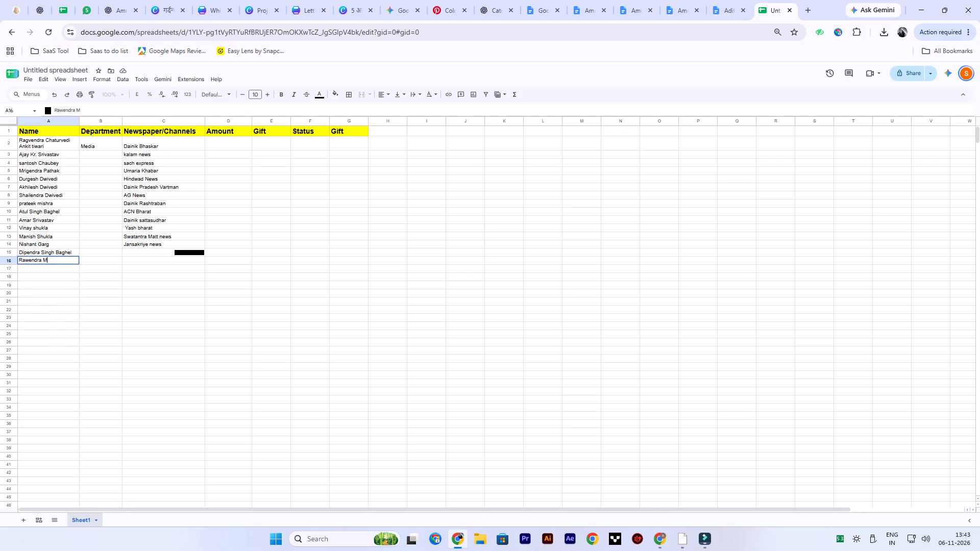
Complete the contact's name in A16 and enter "Bhartiye shahara news" as the row's newspaper/channel in C16.
type("ishra")
left_click(183, 287)
double_click(141, 261)
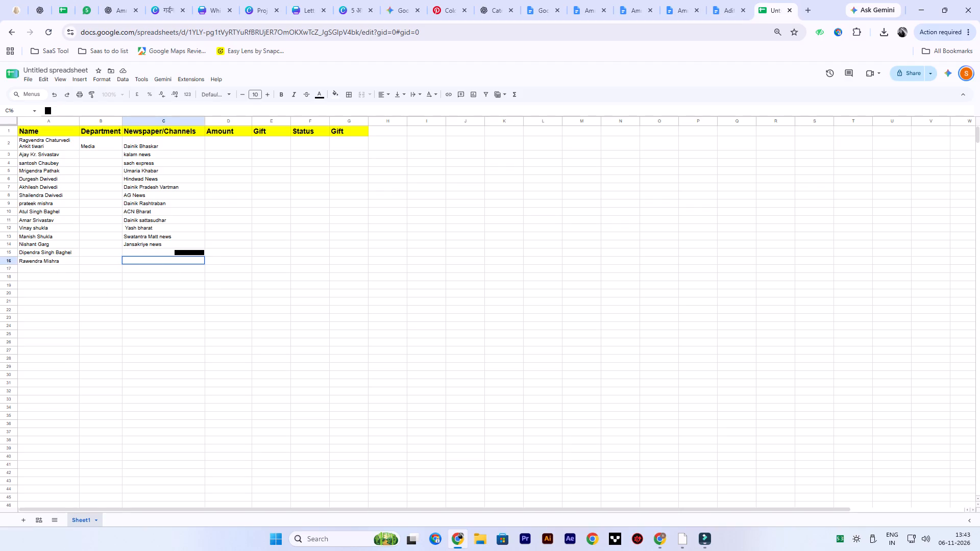
type("hart")
type("iye")
key("space")
type("sha")
type("hara news")
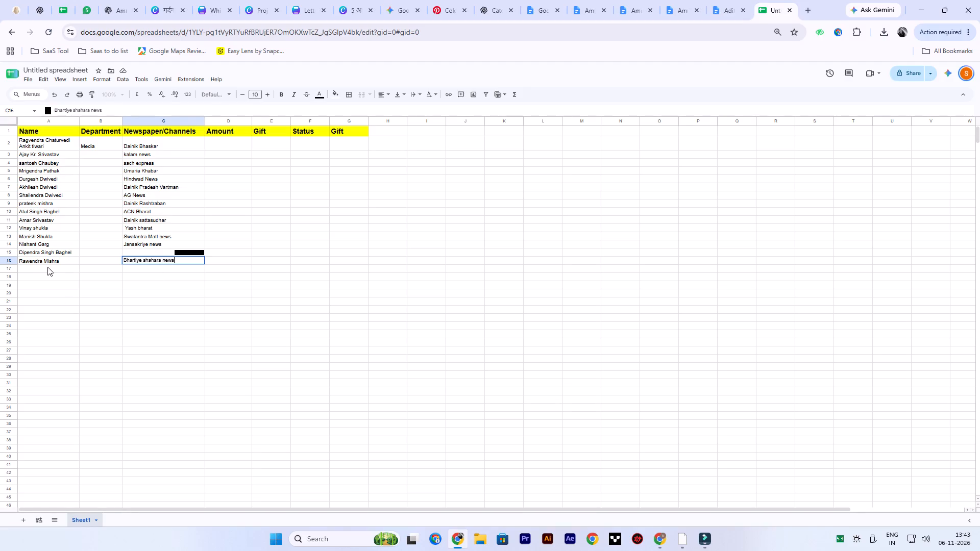
Fill row 17 with the next contact's name in A17 and the newspaper "Desh bandhu" in C17.
double_click(48, 267)
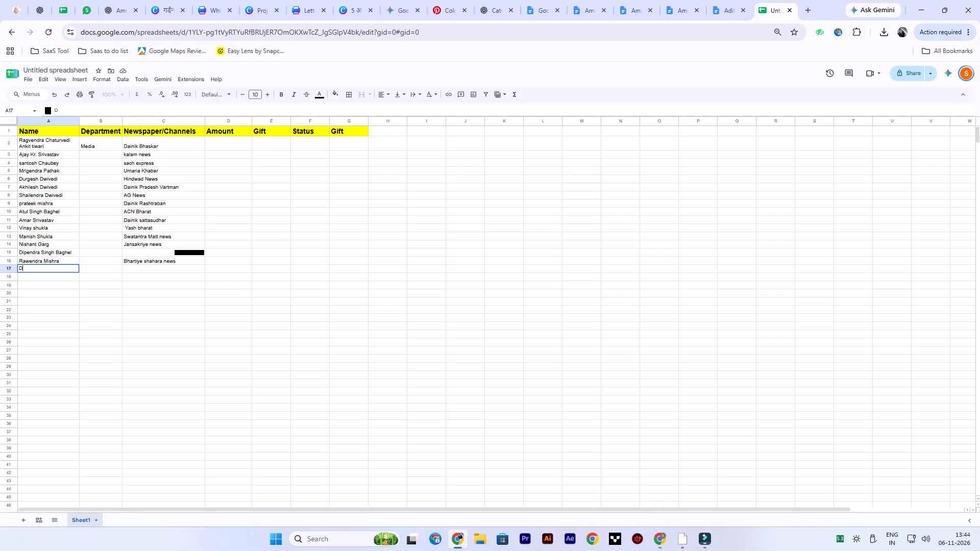
type("esh")
key("space")
key("BackSpace")
key("BackSpace")
key("BackSpace")
key("BackSpace")
key("BackSpace")
key("a")
key("a")
type("cher")
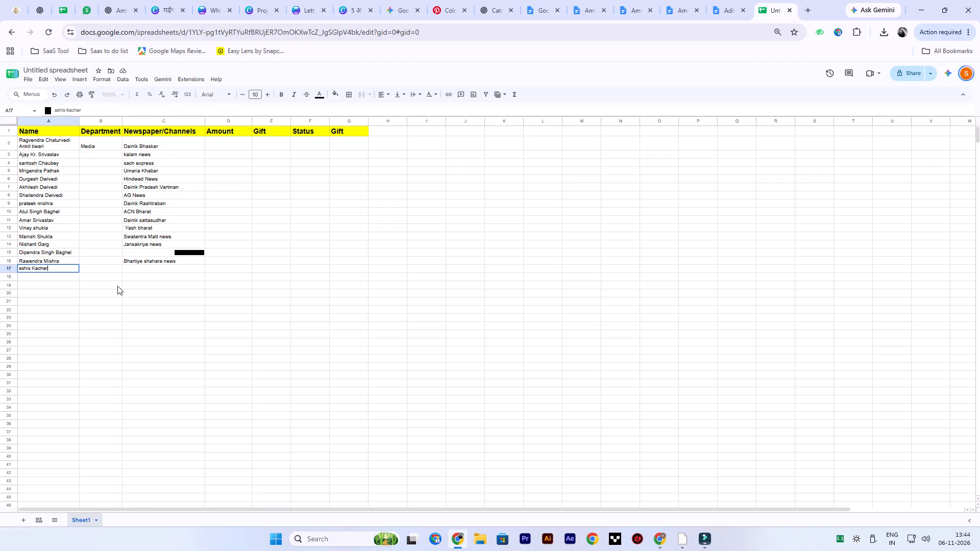
double_click(148, 267)
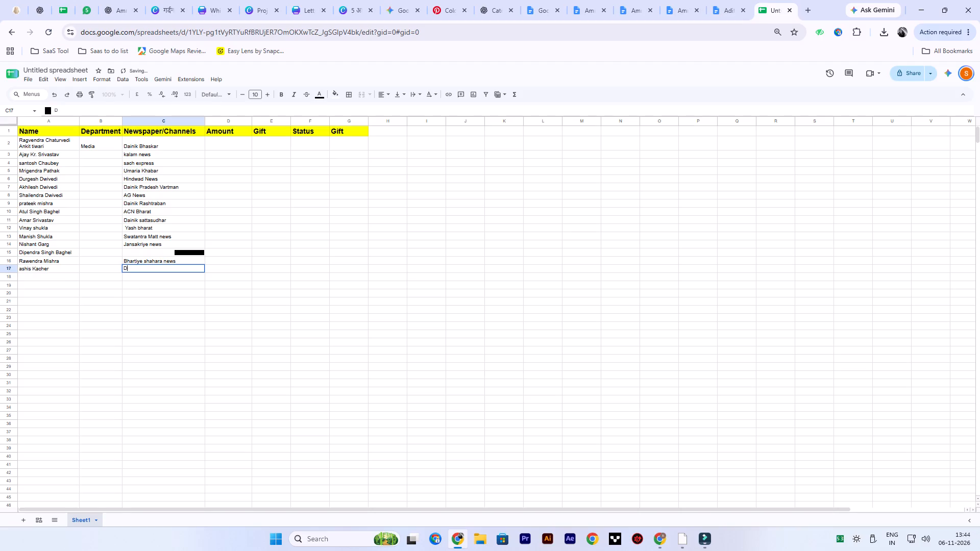
type("esh bandhu")
left_click(169, 322)
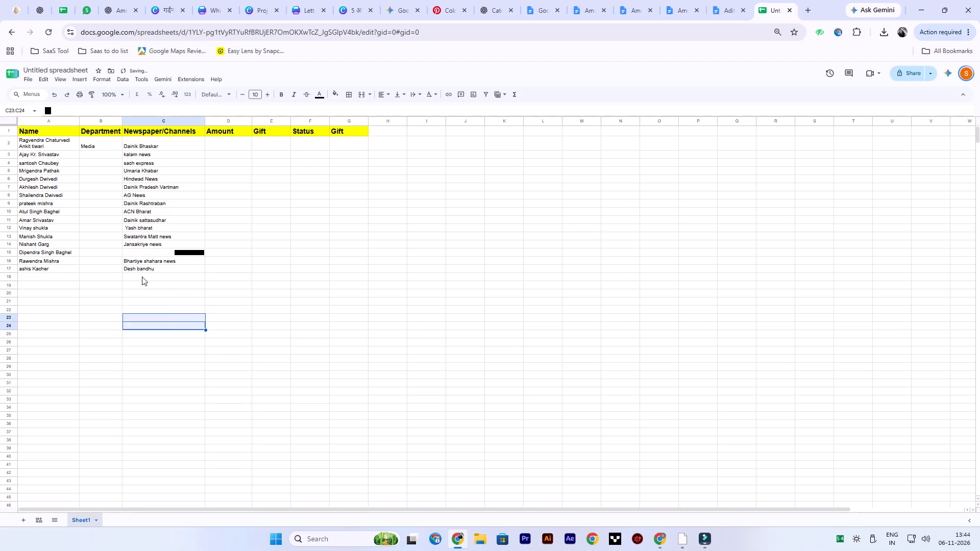
Fill row 18 with the next contact's name in A18 and the channel "PR News" in C18.
double_click(36, 276)
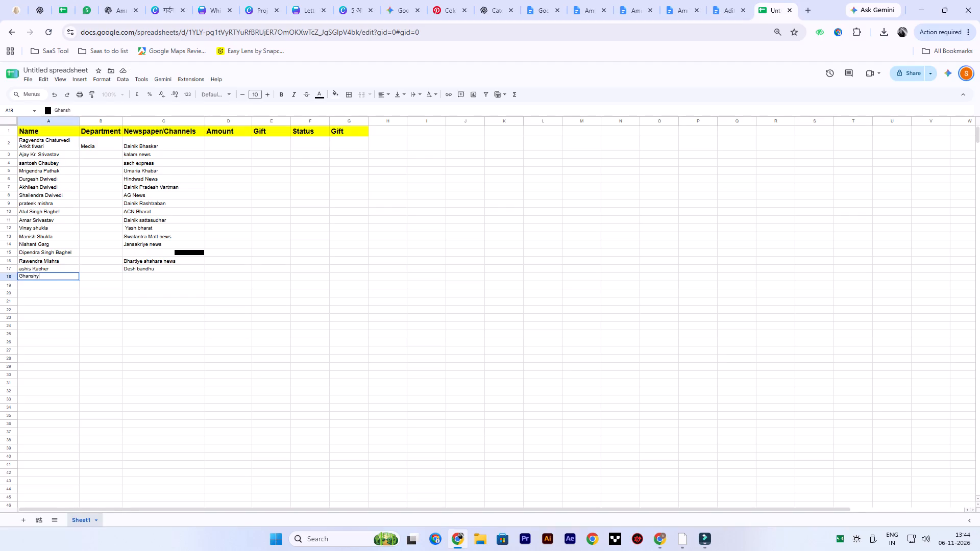
type("arnma")
key("BackSpace")
key("BackSpace")
key("BackSpace")
type("ma")
scroll(176, 413, "up", 1)
left_click(162, 337)
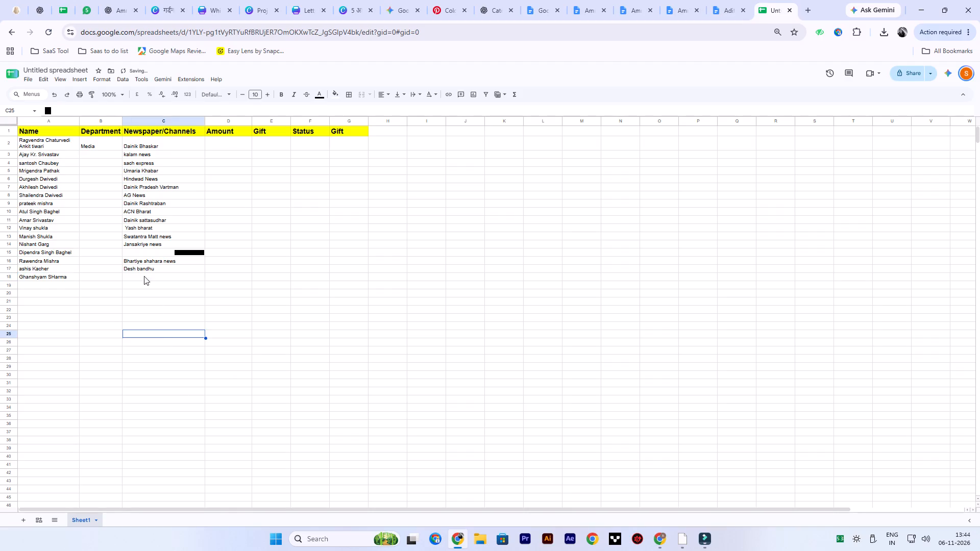
double_click(140, 277)
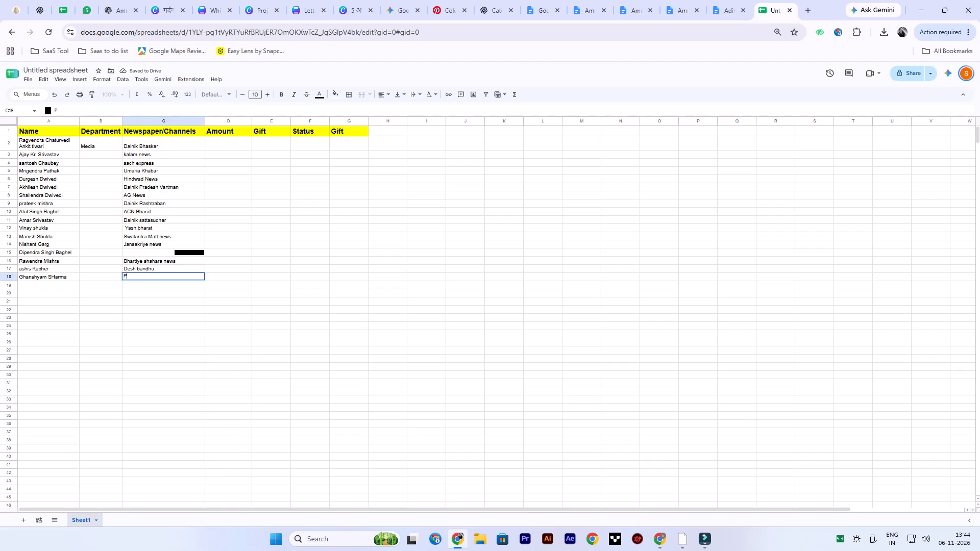
type("ews")
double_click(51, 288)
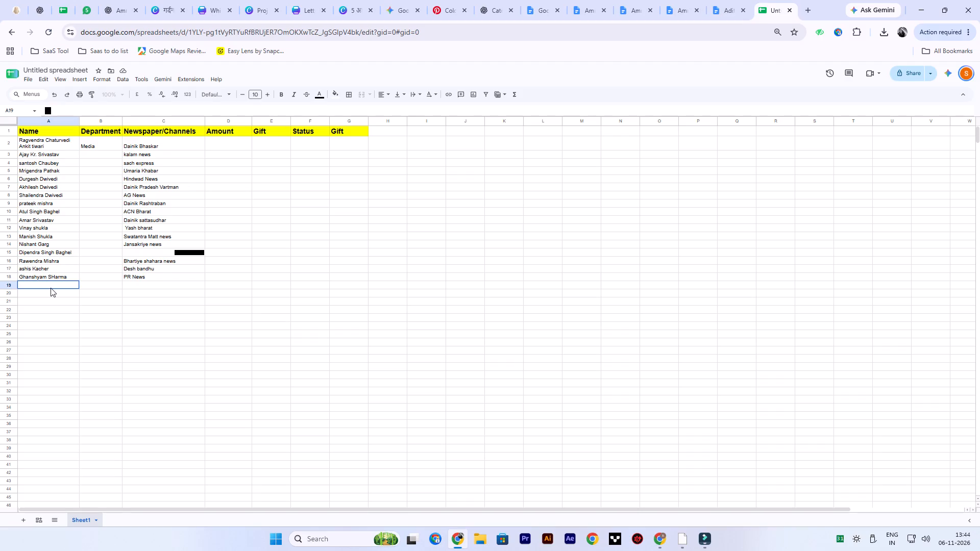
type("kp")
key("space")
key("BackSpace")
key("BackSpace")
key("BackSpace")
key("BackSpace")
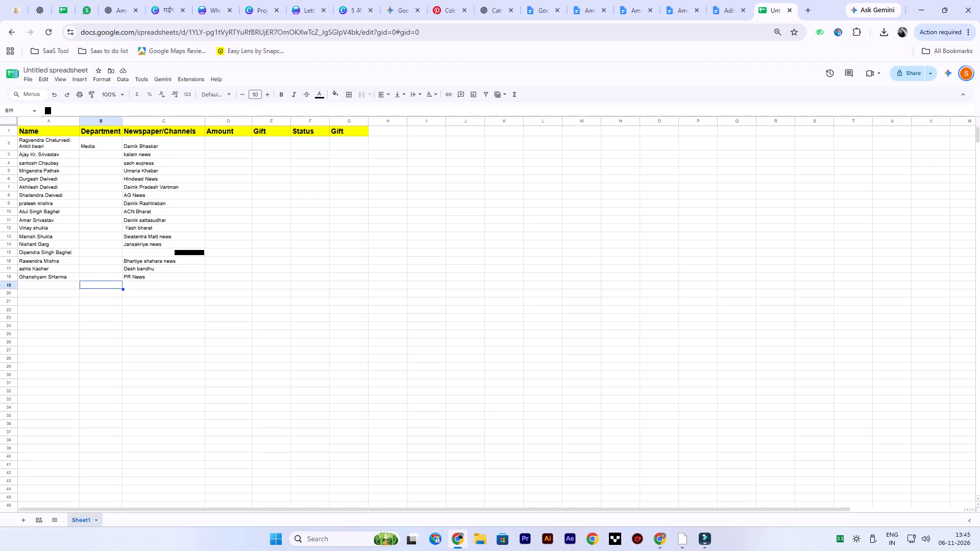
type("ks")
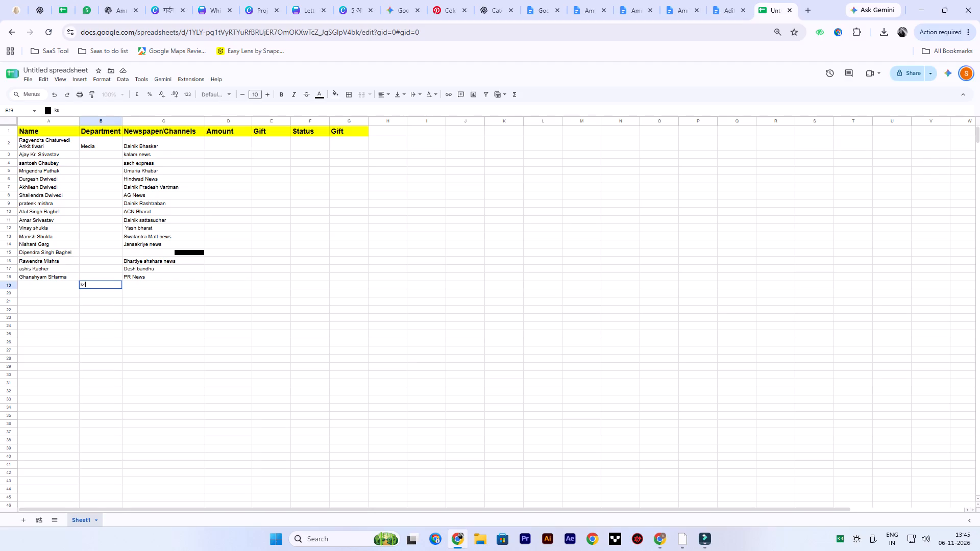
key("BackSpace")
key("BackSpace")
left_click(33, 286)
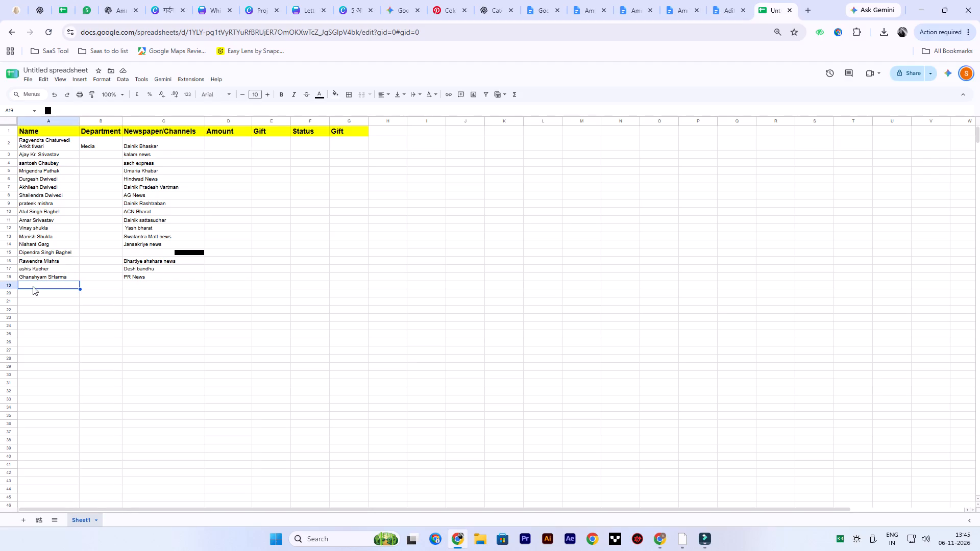
Fill row 19 with the next contact's name in A19 and the newspaper/channel "Ajay ujala news" in C19.
double_click(33, 286)
double_click(131, 285)
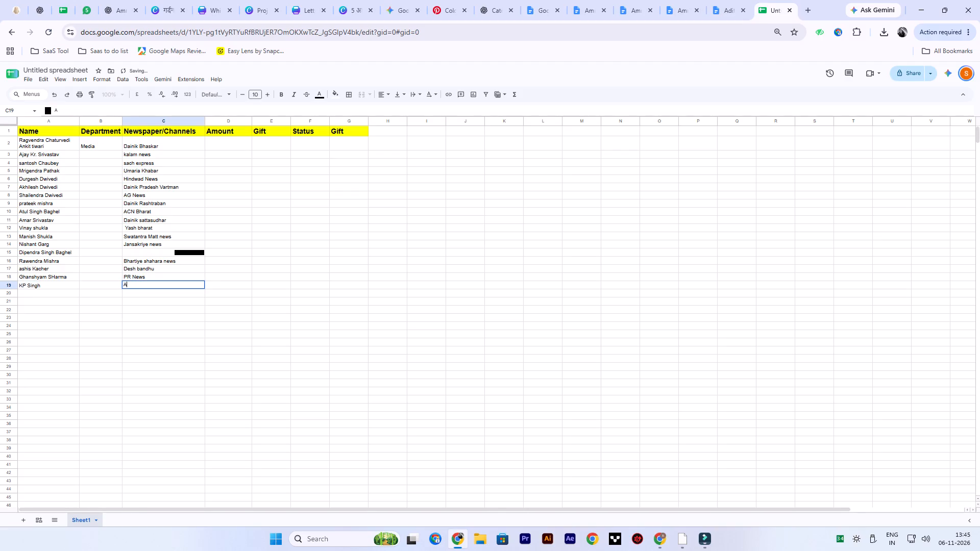
key("j")
type("ay ujala news")
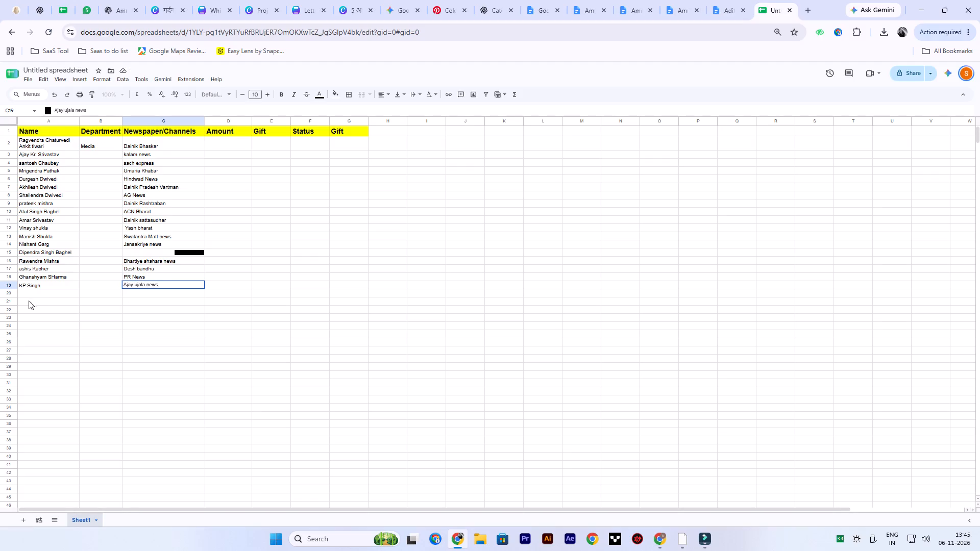
Enter the next contact's full name in cell A20 of the Name column.
double_click(34, 295)
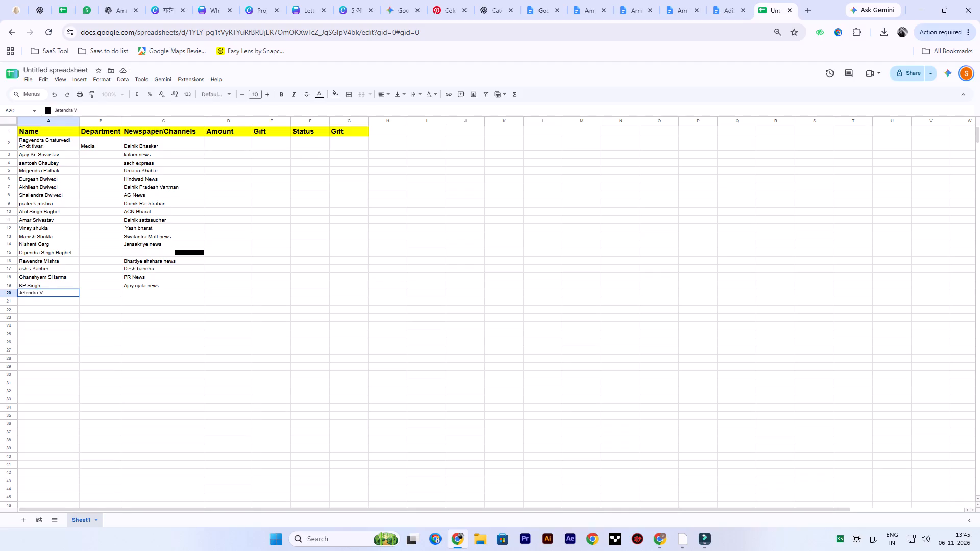
type("ish")
type("wa")
type("karma")
key("space")
scroll(82, 291, "up", 1)
Open cell C20 in the Newspaper/Channels column for entry.
double_click(131, 295)
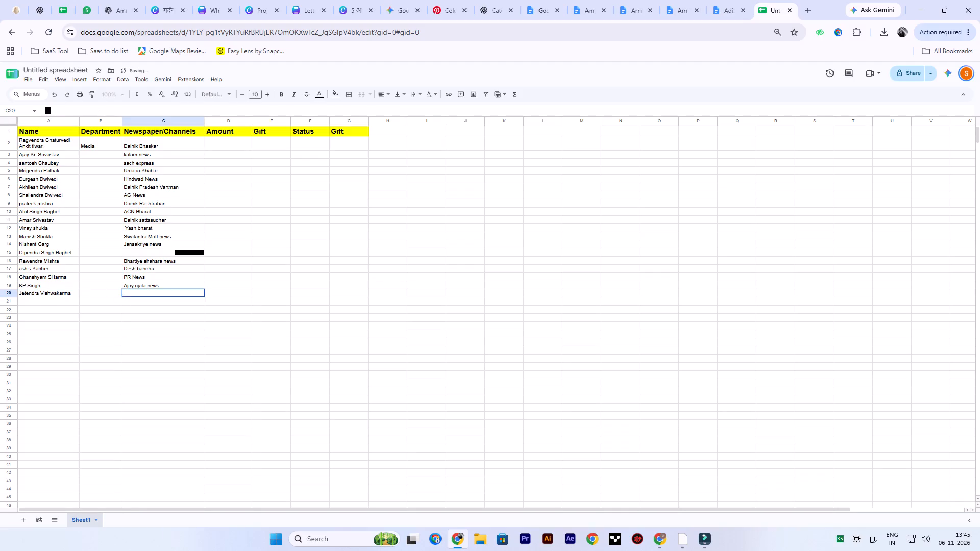
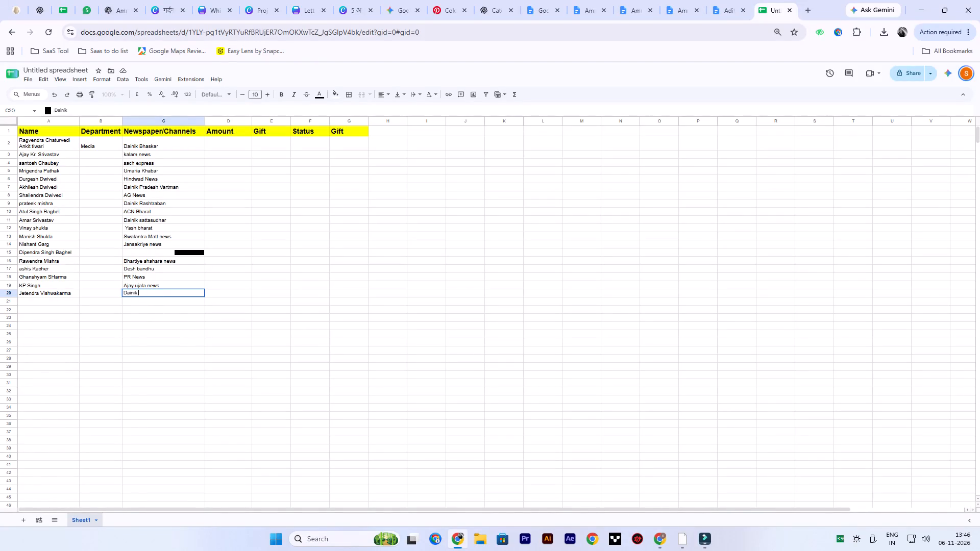
Enter the newspaper/channel "Dainik Marutti Express" in cell C20.
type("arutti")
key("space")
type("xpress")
Enter the next contact's name in cell A21 of the Name column, with the surname in normal capitalization.
double_click(43, 304)
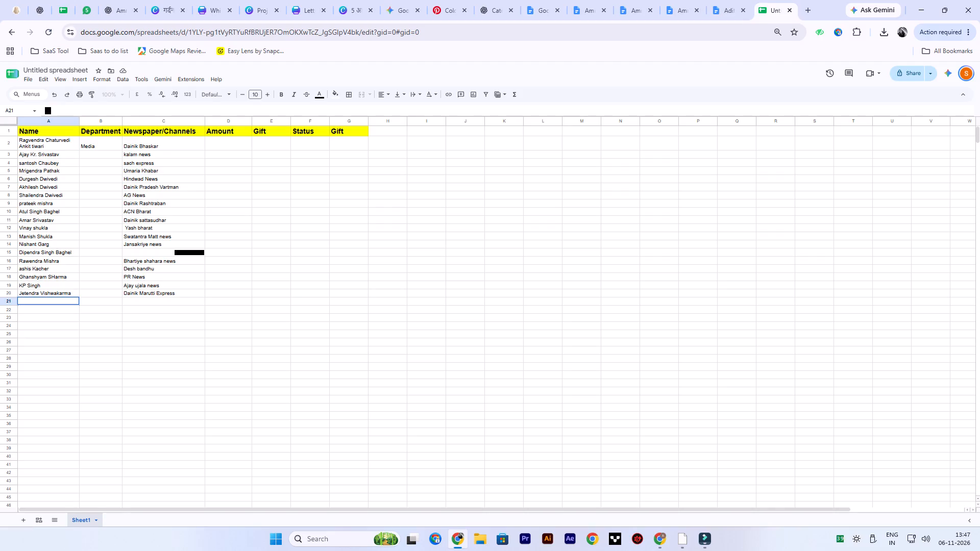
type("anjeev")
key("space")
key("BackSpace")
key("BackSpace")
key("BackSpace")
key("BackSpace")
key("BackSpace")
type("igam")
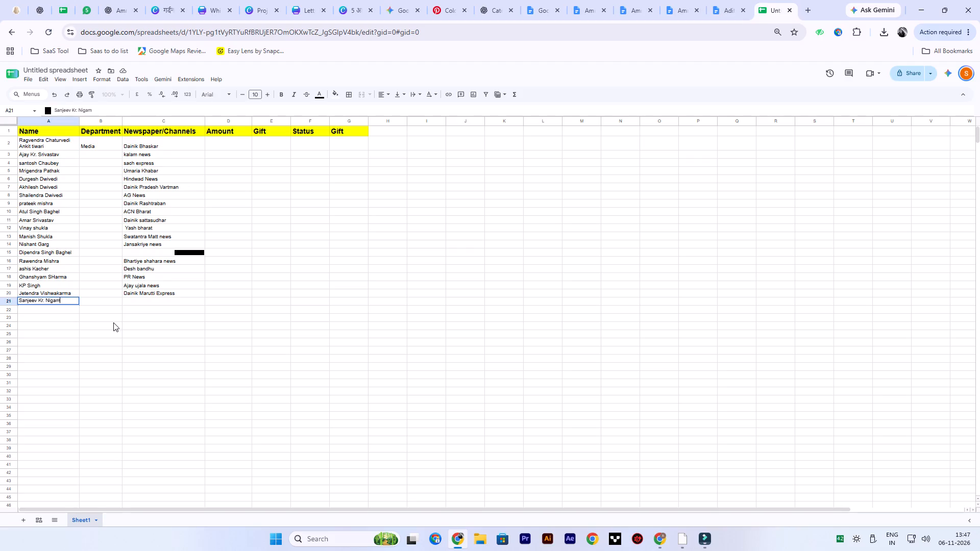
Enter the newspaper/channel "Dainik City News" in cell C21.
double_click(143, 303)
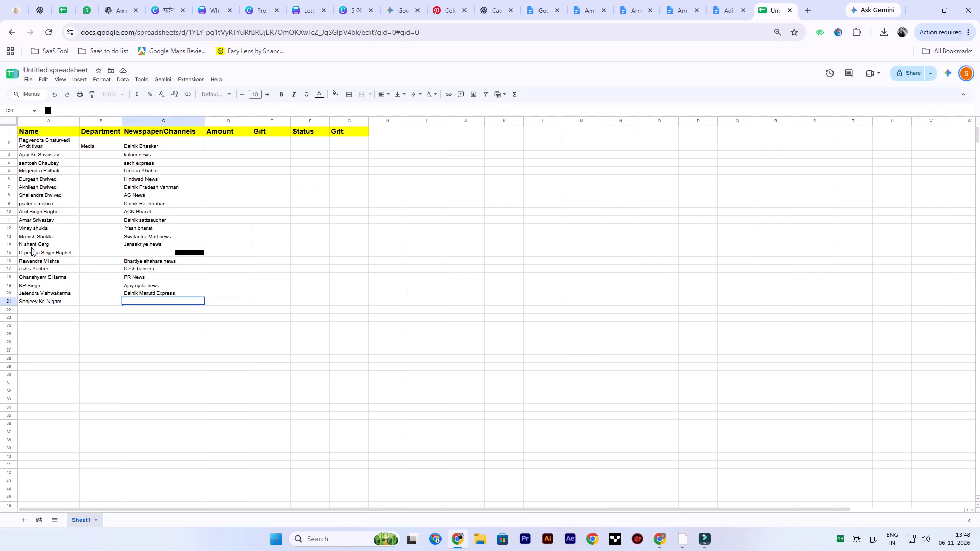
left_click(136, 300)
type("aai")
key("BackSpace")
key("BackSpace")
left_click(202, 348)
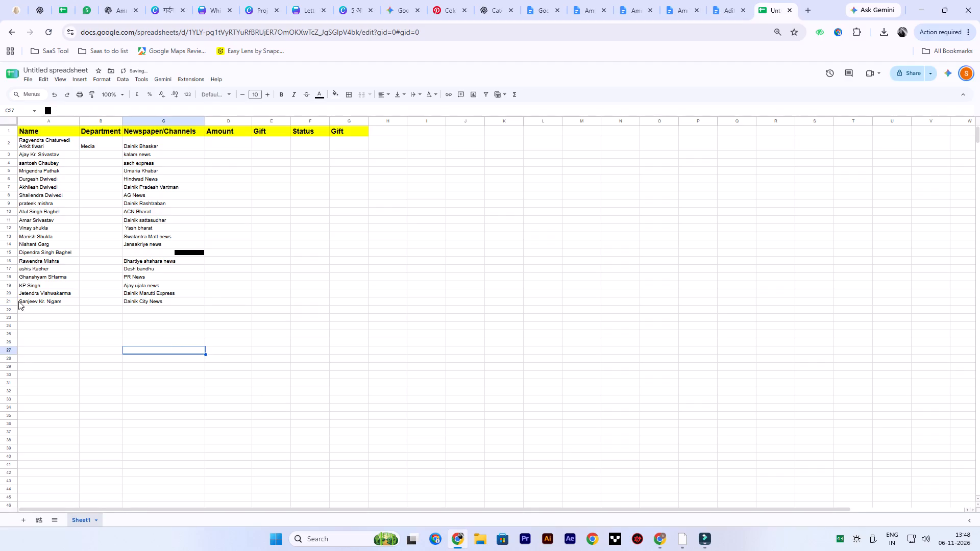
Fill row 22 with the next contact's name in A22 and the channel "Prime TV News" in C22.
double_click(30, 311)
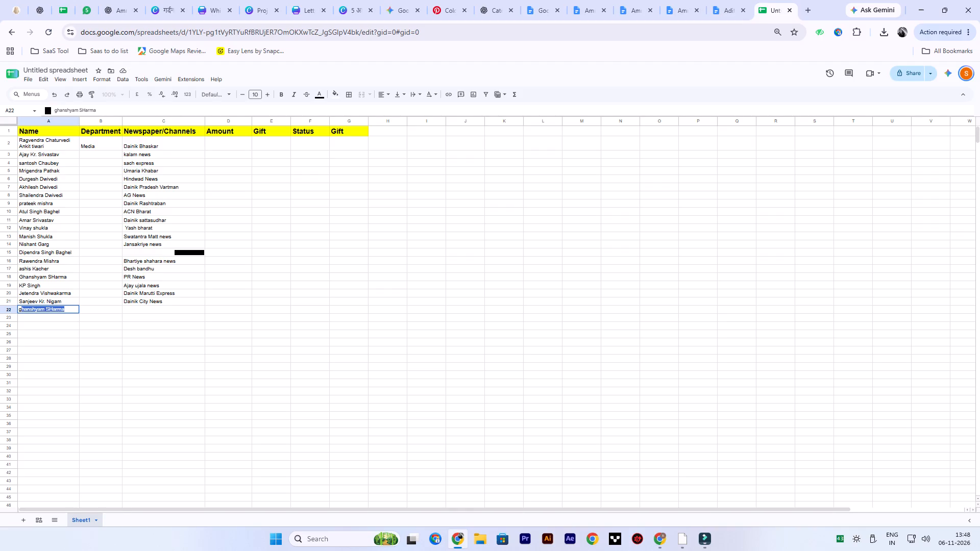
key("BackSpace")
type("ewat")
double_click(143, 311)
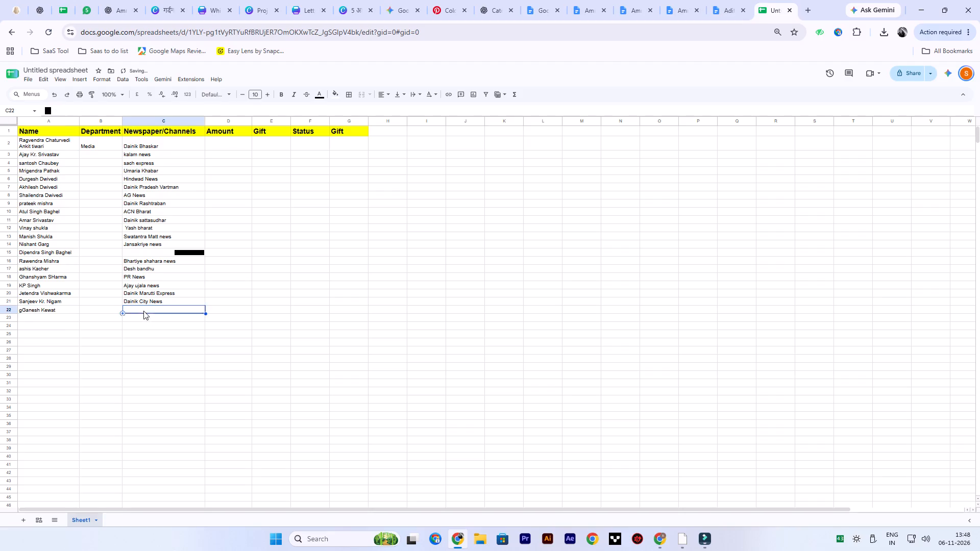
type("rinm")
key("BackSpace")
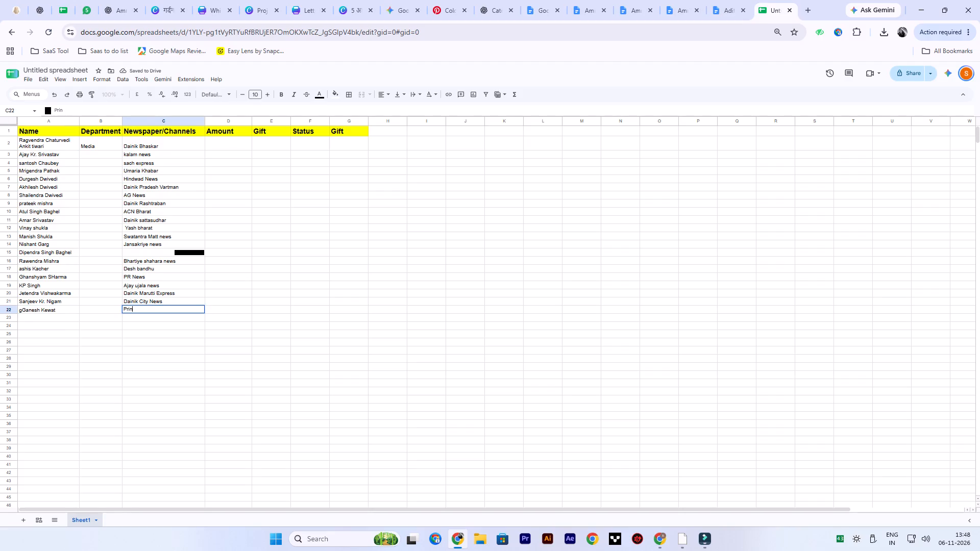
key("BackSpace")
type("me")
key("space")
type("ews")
left_click(162, 332)
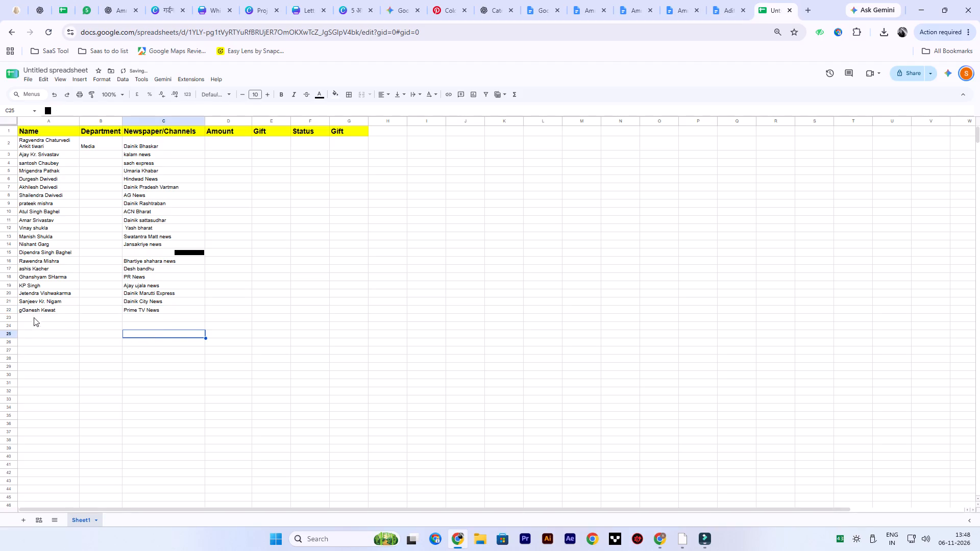
Correct the contact's name in A22 so that it begins with a single capital G.
double_click(22, 310)
left_click(23, 310)
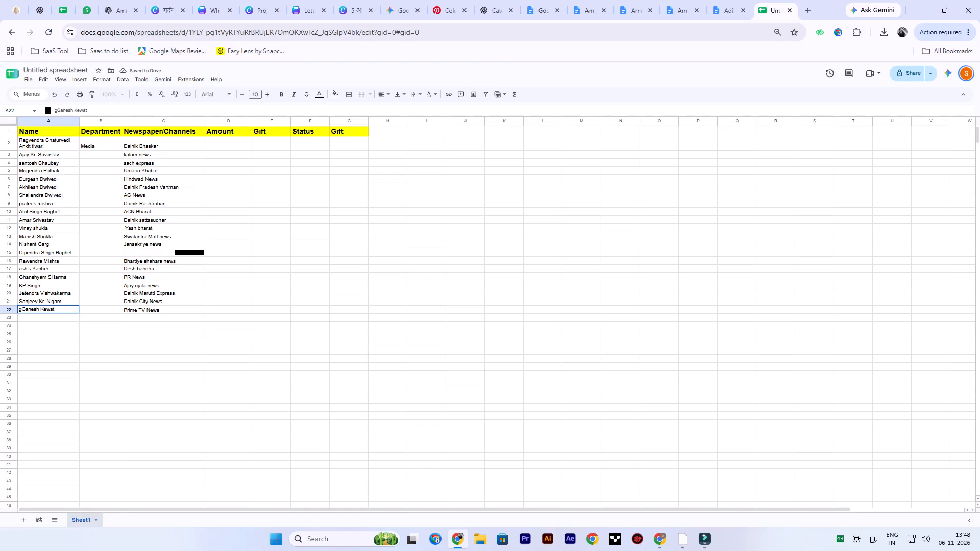
key("BackSpace")
key("BackSpace")
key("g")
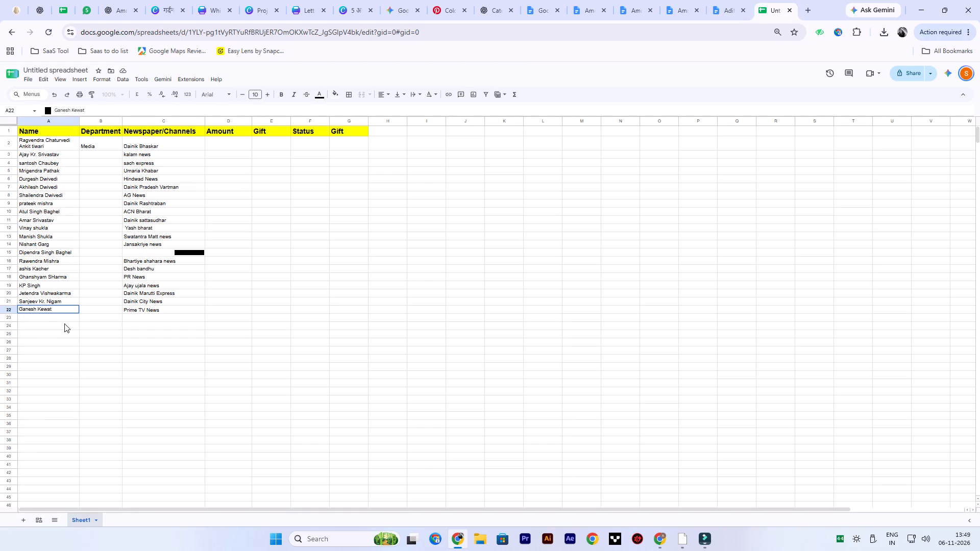
Enter "Rajdhani News" in A23 and move the text to cell C23 of the Newspaper/Channels column.
double_click(56, 317)
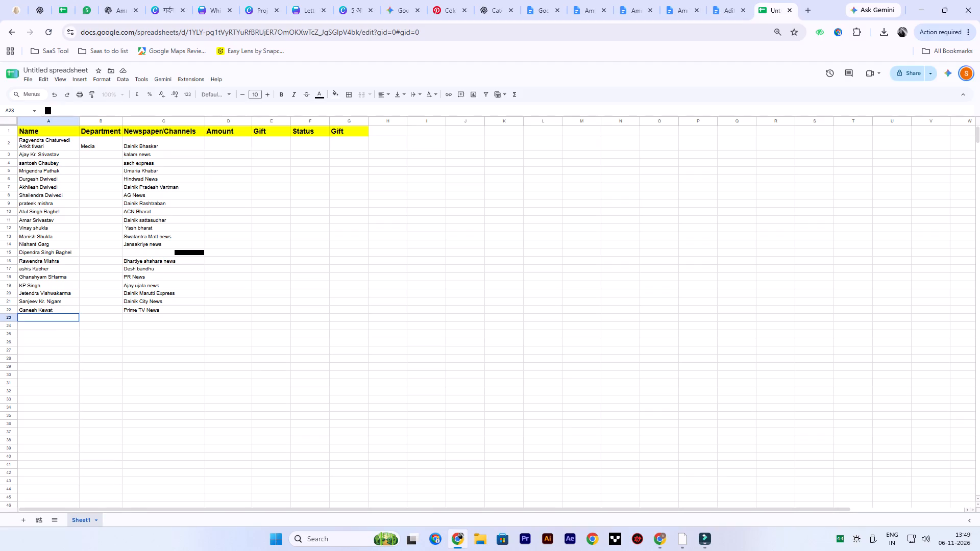
left_click(64, 318)
key("BackSpace")
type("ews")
scroll(68, 320, "down", 1)
left_click_drag(55, 318, 5, 314)
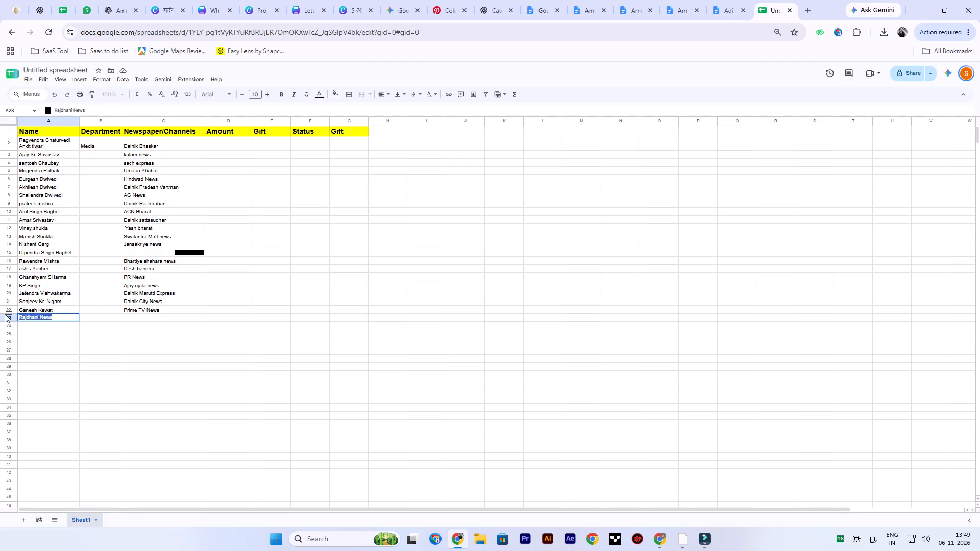
key("ctrl+x")
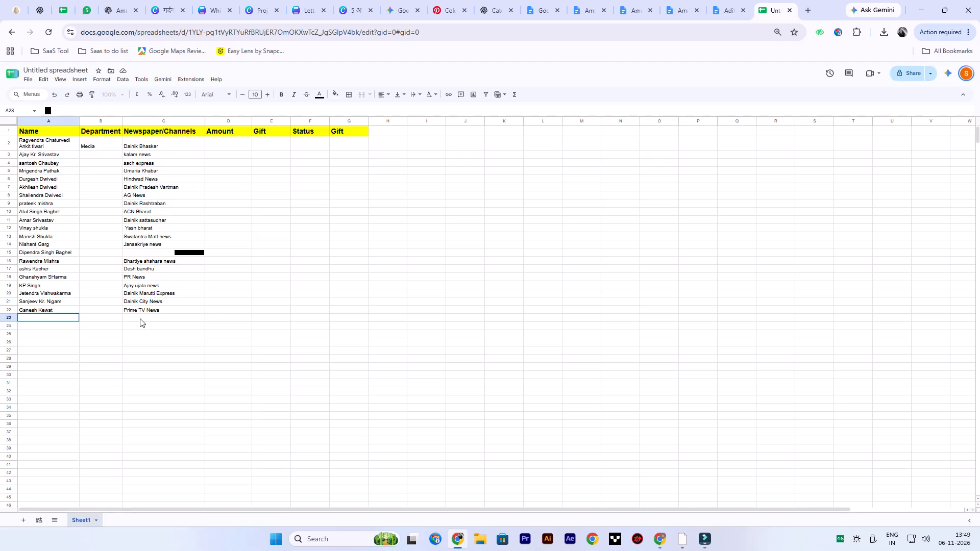
double_click(140, 318)
key("ctrl+v")
Enter the matching contact's name in cell A23 of the Name column.
double_click(51, 315)
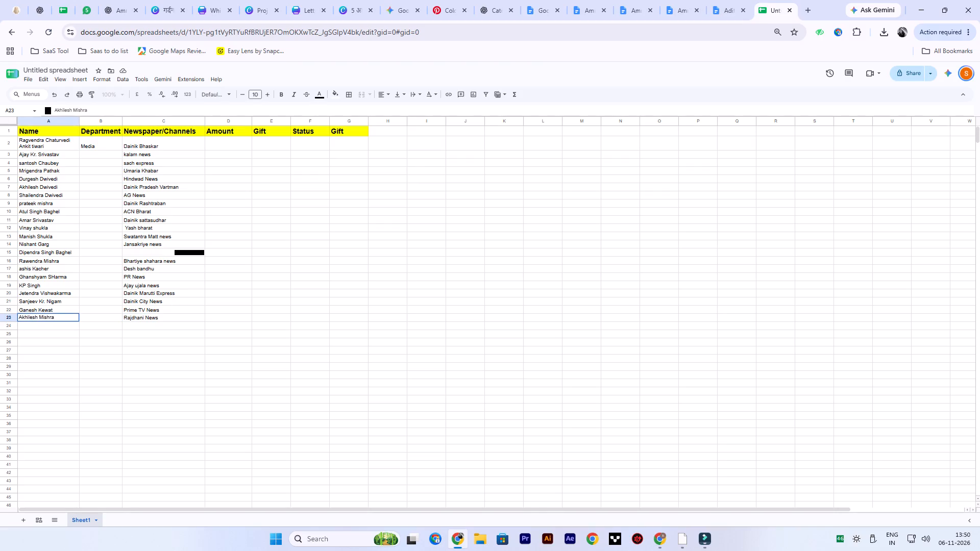
left_click(65, 344)
Fill row 24 with the next contact's name in A24 and the newspaper "Dainik Bandhaw Bhumi" in C24.
double_click(52, 325)
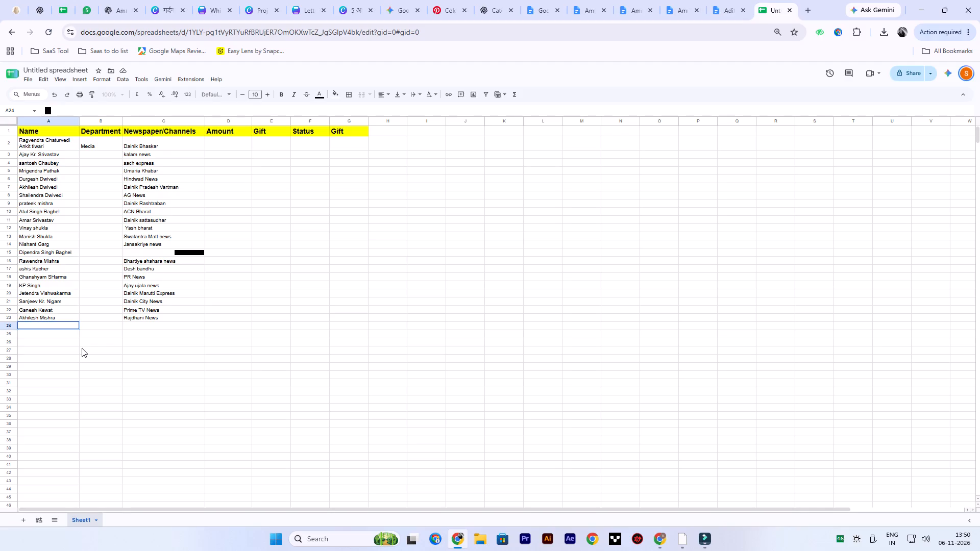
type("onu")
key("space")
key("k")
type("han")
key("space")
double_click(132, 326)
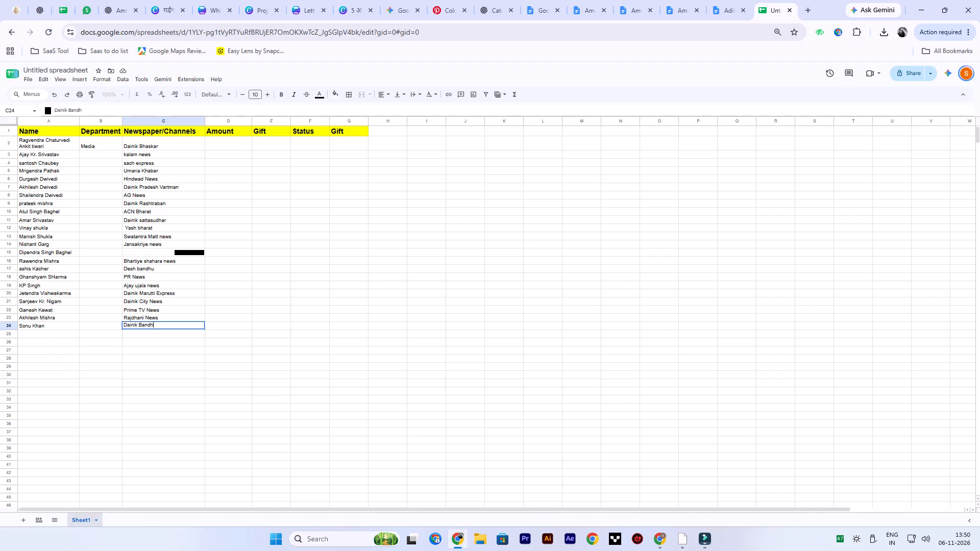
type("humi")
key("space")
Fill row 25 with the next contact's name in A25 and the newspaper/channel "Lok Desh" in C25.
double_click(50, 334)
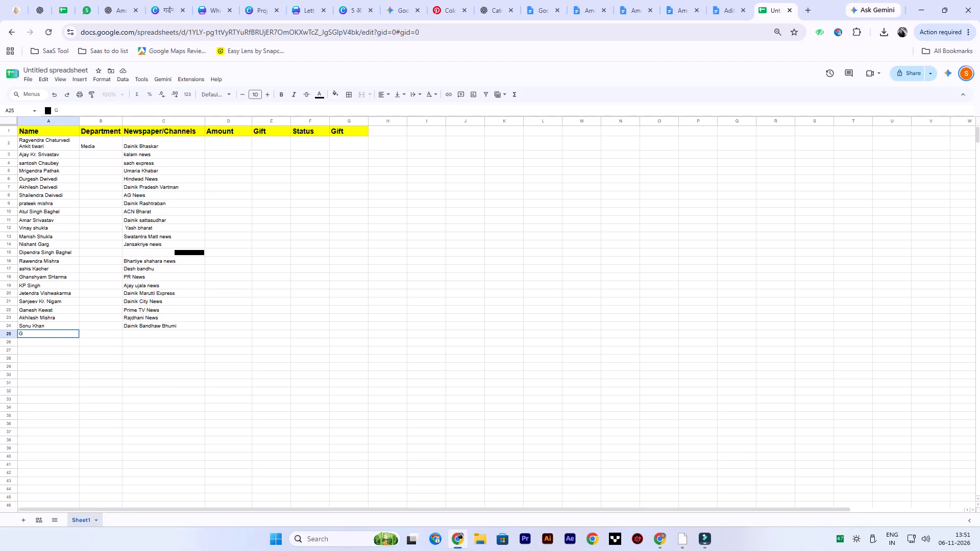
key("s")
key("BackSpace")
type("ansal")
left_click(140, 334)
double_click(140, 334)
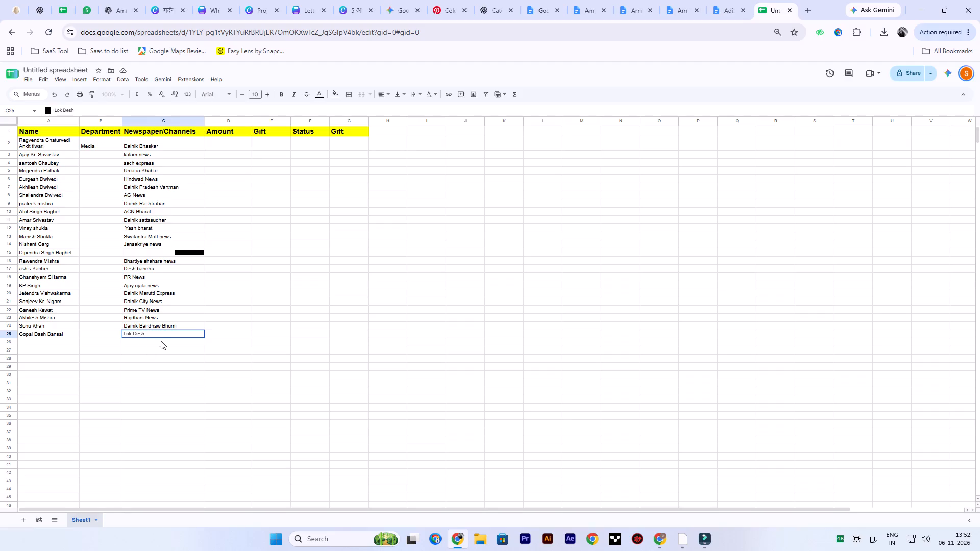
Complete the newspaper/channel entry in C25 so it reads "Lok Desh news".
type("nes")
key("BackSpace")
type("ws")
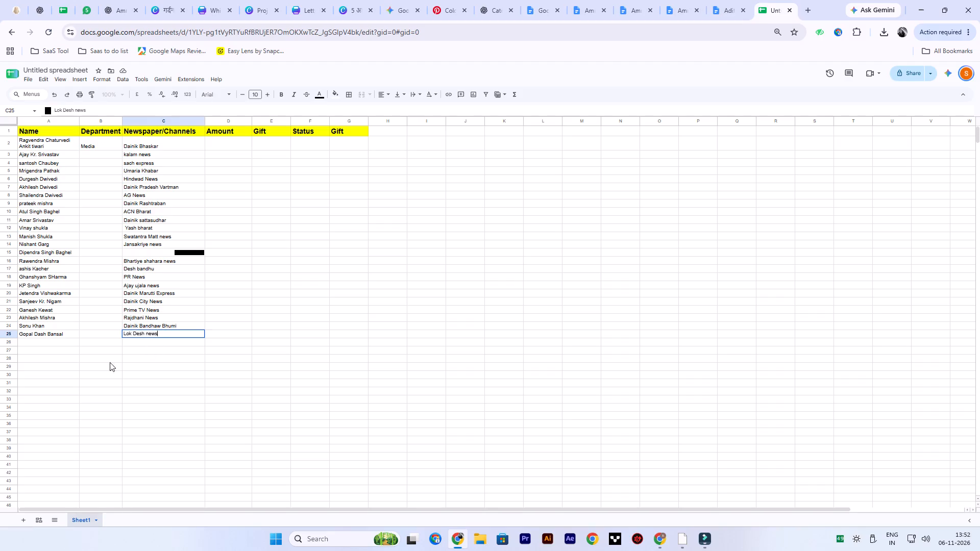
left_click(105, 359)
Fill row 26 with the next contact's name in A26 and the newspaper/channel "Swarn Duniya" in C26.
double_click(39, 344)
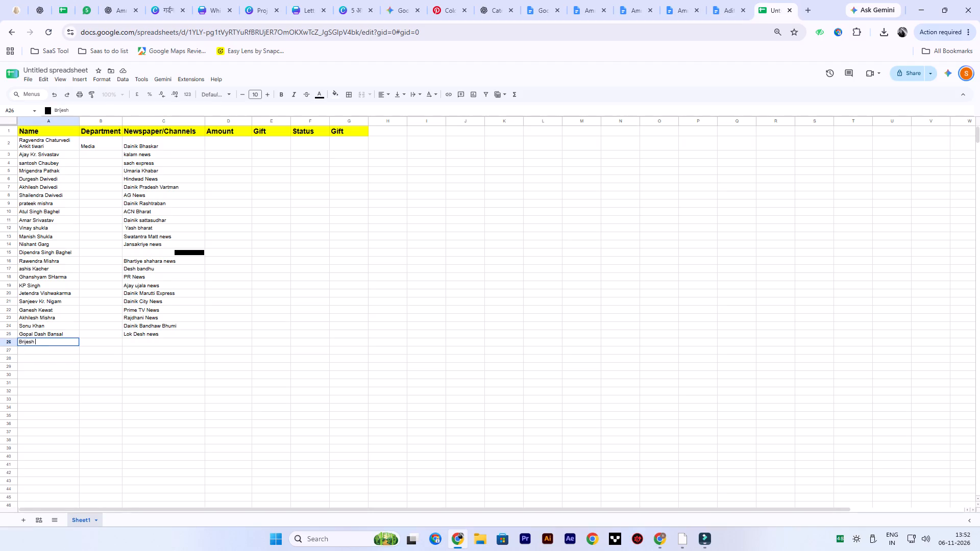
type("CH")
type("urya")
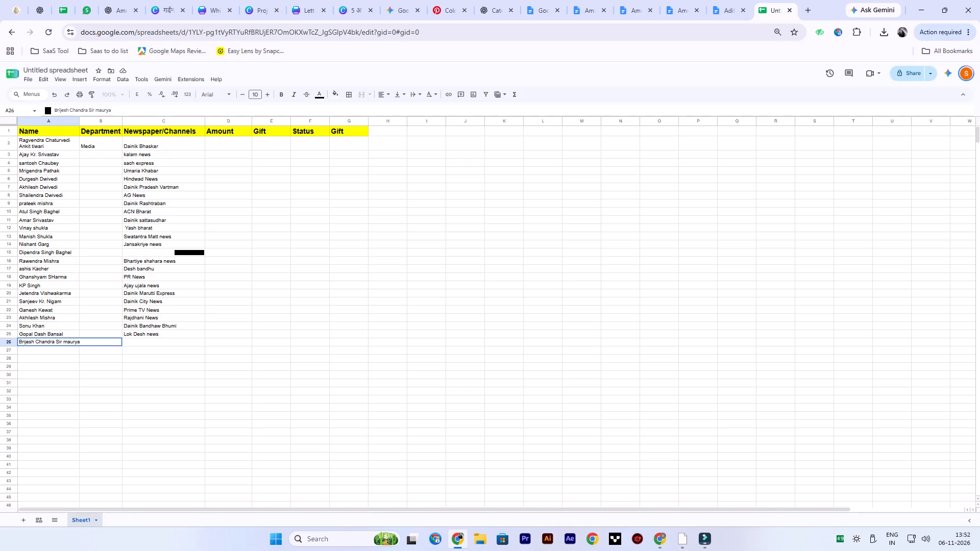
left_click(72, 379)
left_click(136, 343)
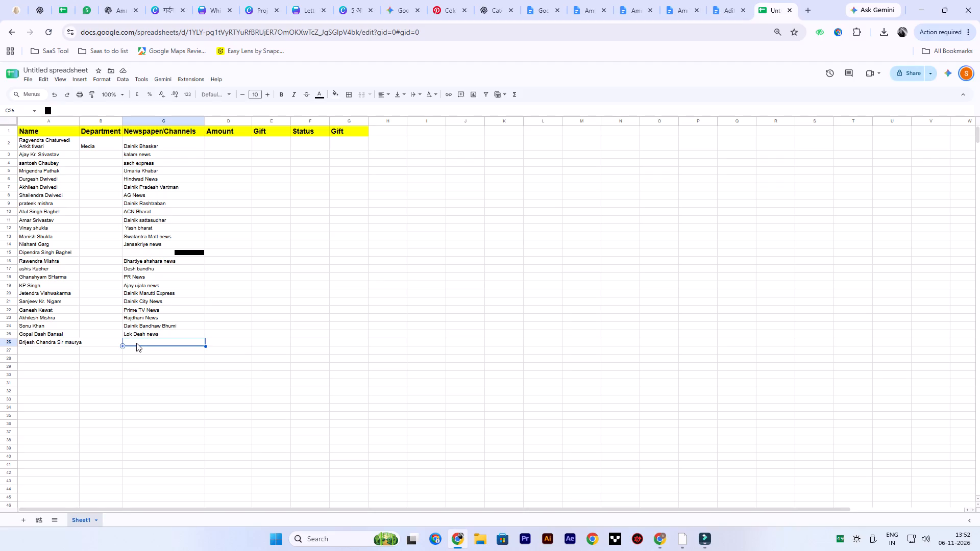
double_click(139, 341)
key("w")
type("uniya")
left_click(169, 393)
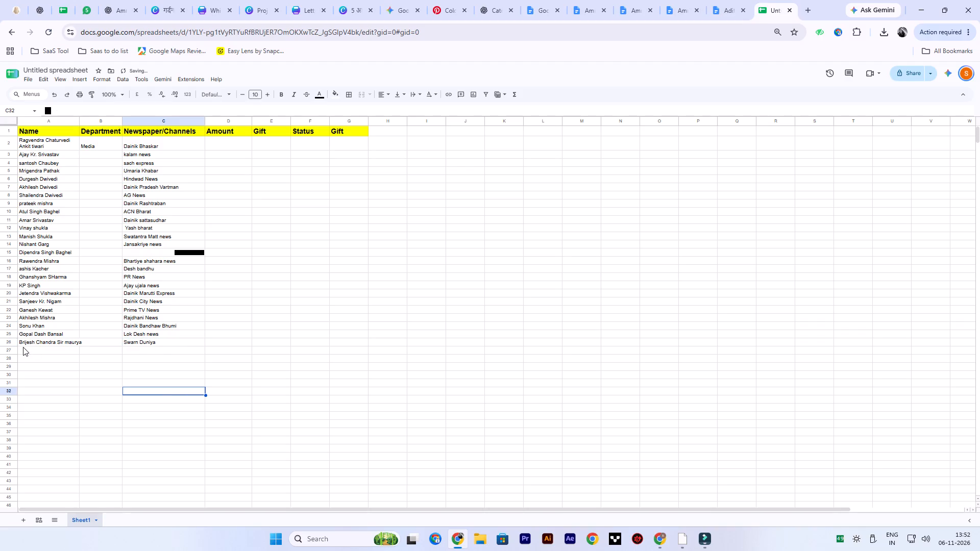
Fill row 27 with the next contact's name in A27 and the newspaper/channel "Narmada ki pukar" in C27.
double_click(28, 349)
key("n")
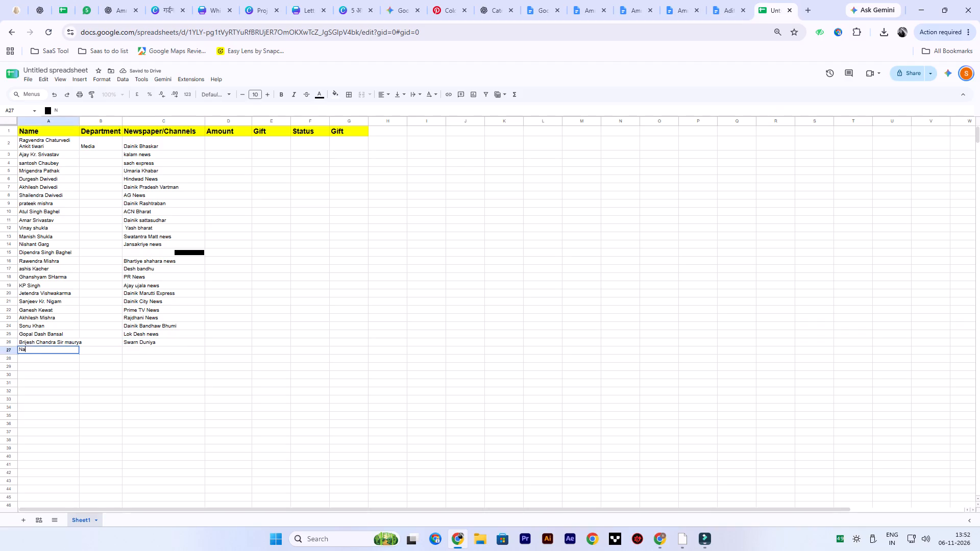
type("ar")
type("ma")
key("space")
double_click(140, 353)
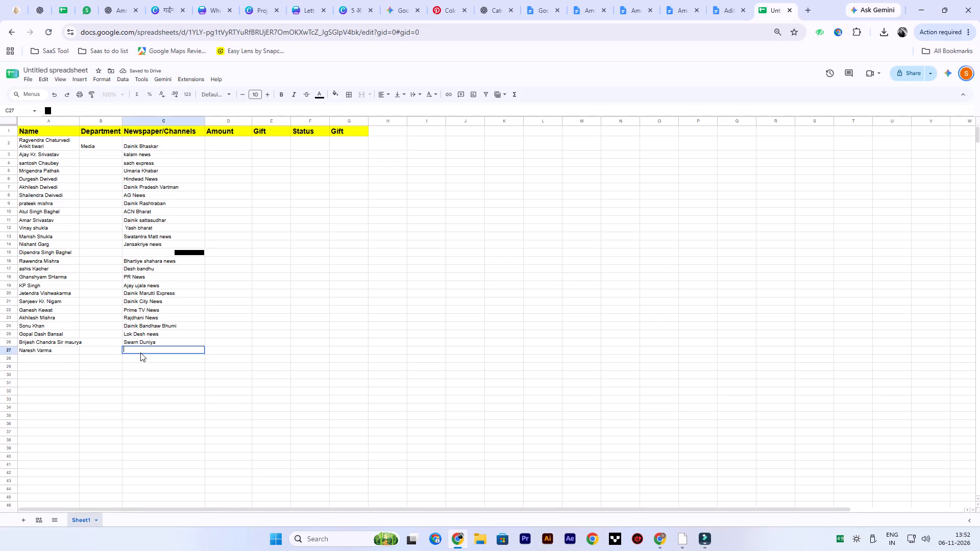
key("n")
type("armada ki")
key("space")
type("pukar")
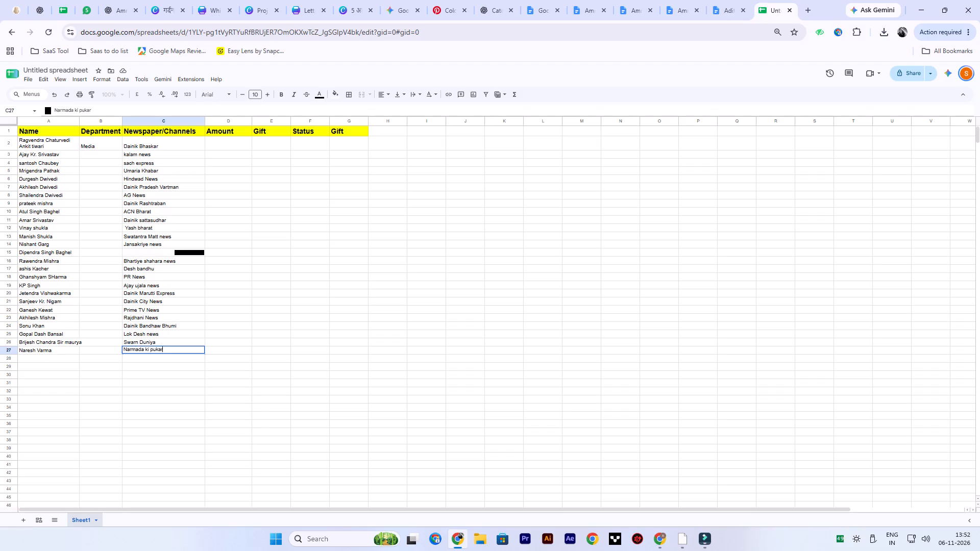
left_click(209, 383)
Fill row 28 with the next contact's name in A28 and the newspaper/channel "Kavir Darpan" in C28.
double_click(28, 359)
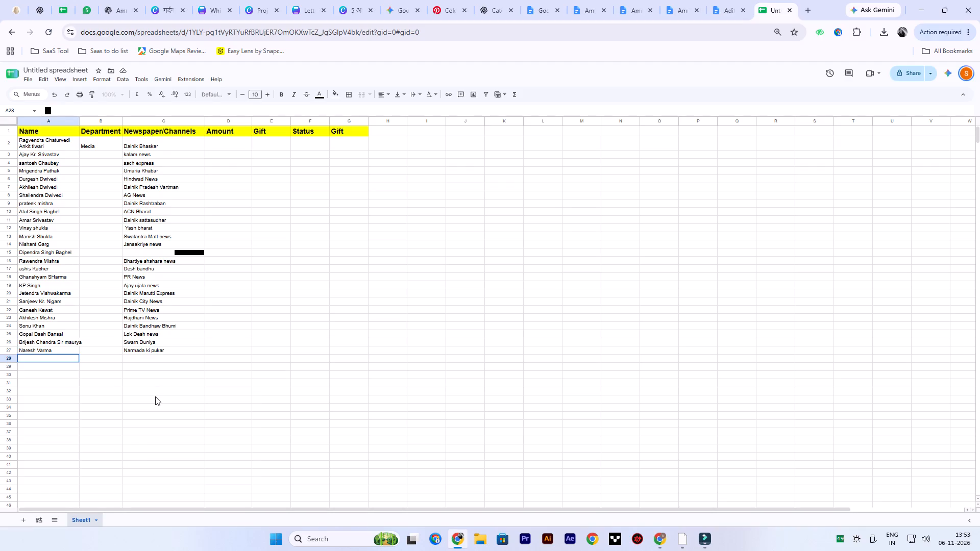
double_click(51, 358)
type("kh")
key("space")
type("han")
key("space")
left_click(133, 360)
left_click(133, 360)
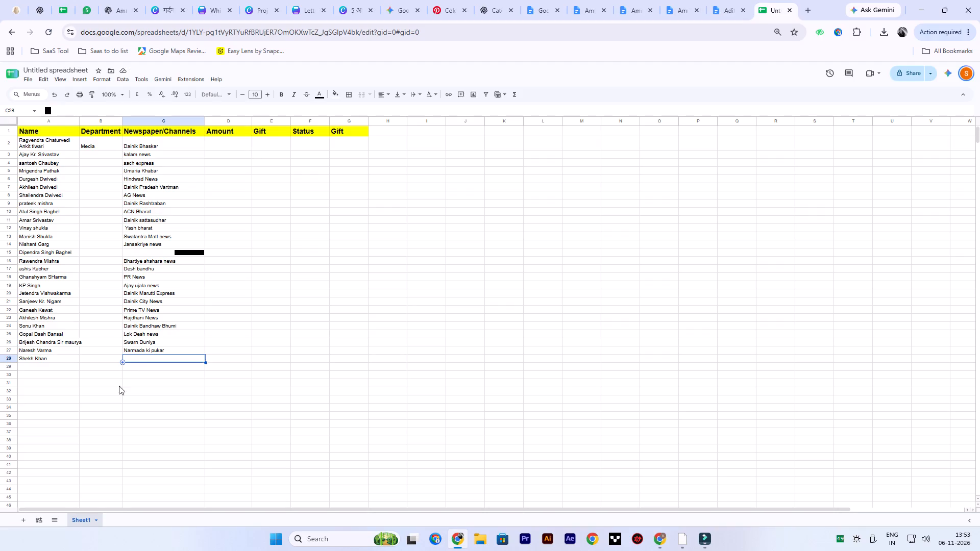
double_click(144, 358)
key("BackSpace")
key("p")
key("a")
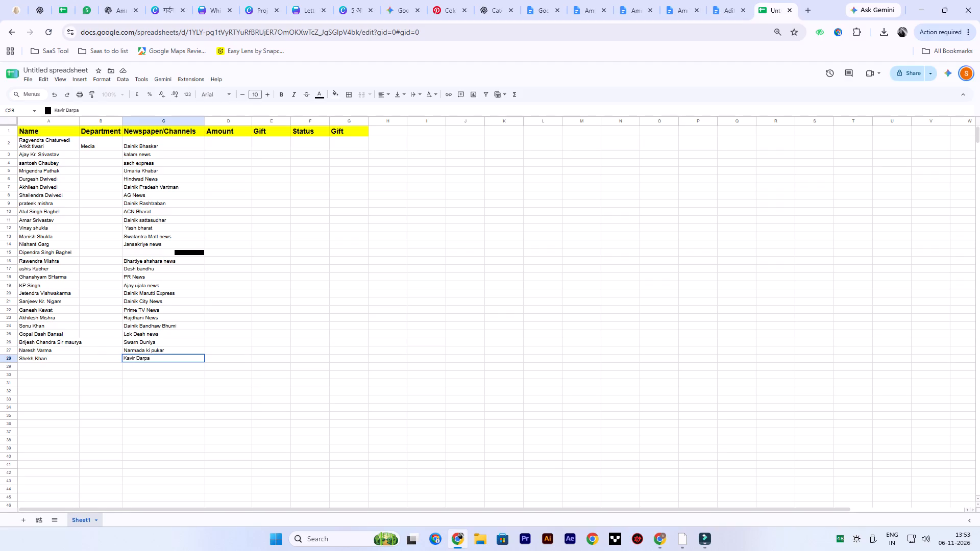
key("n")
left_click(156, 372)
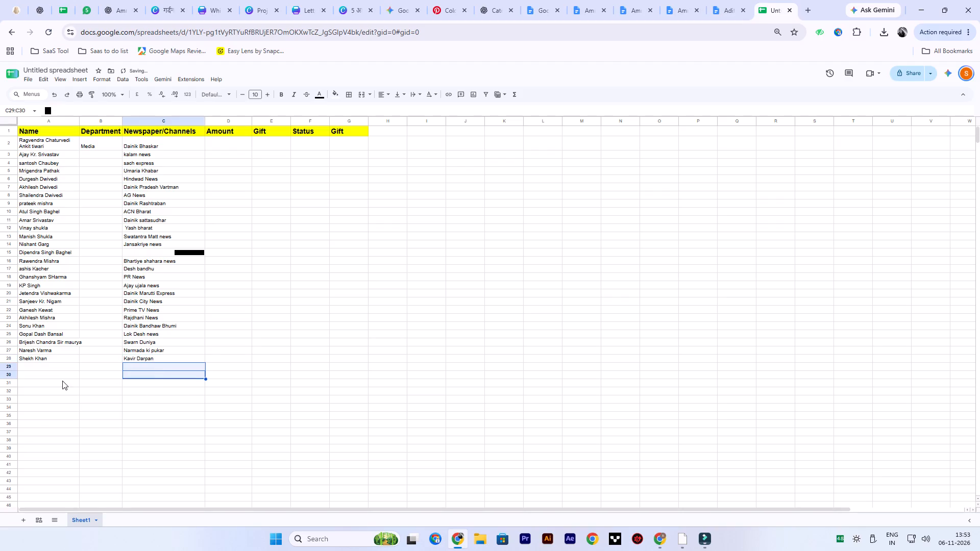
left_click(62, 381)
Enter the next contact's name in A29 and start the newspaper/channel entry in C29 with "M".
double_click(41, 366)
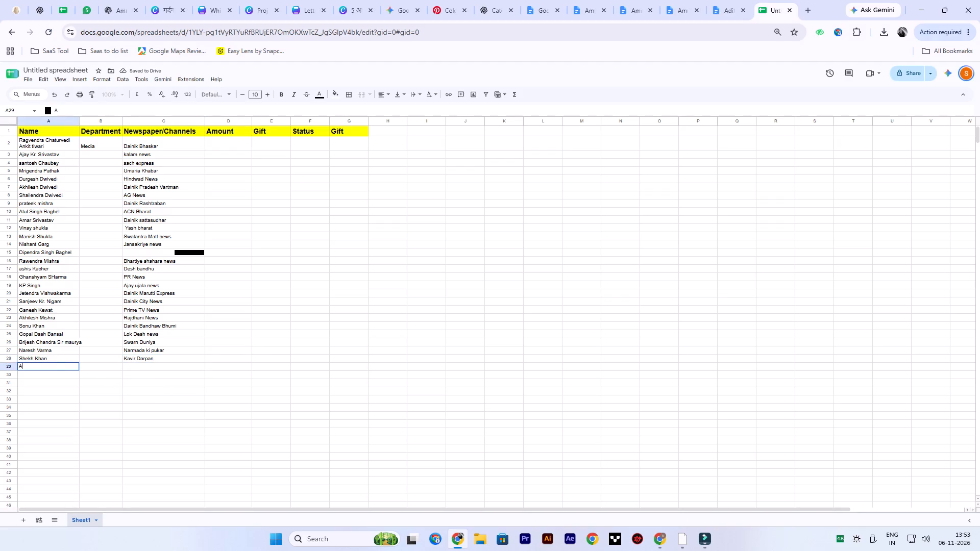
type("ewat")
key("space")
double_click(145, 366)
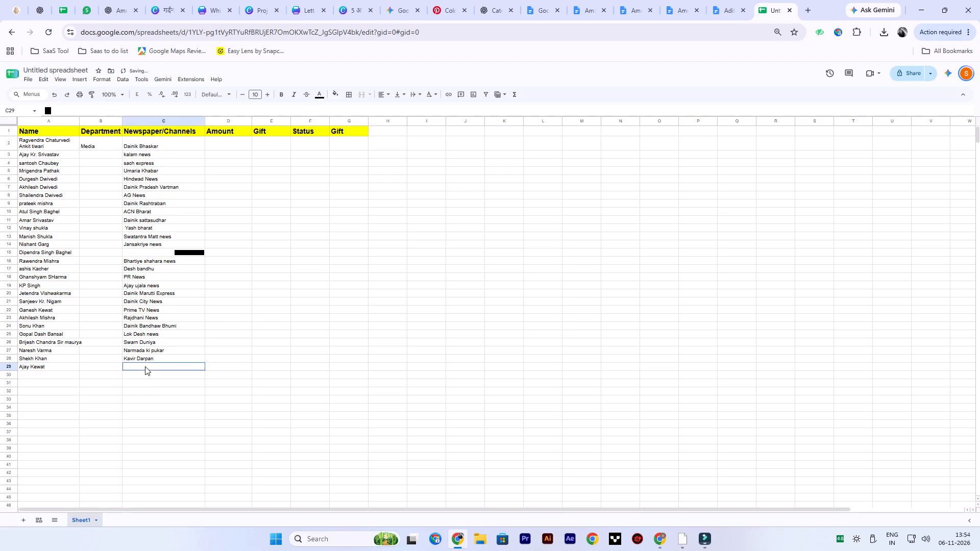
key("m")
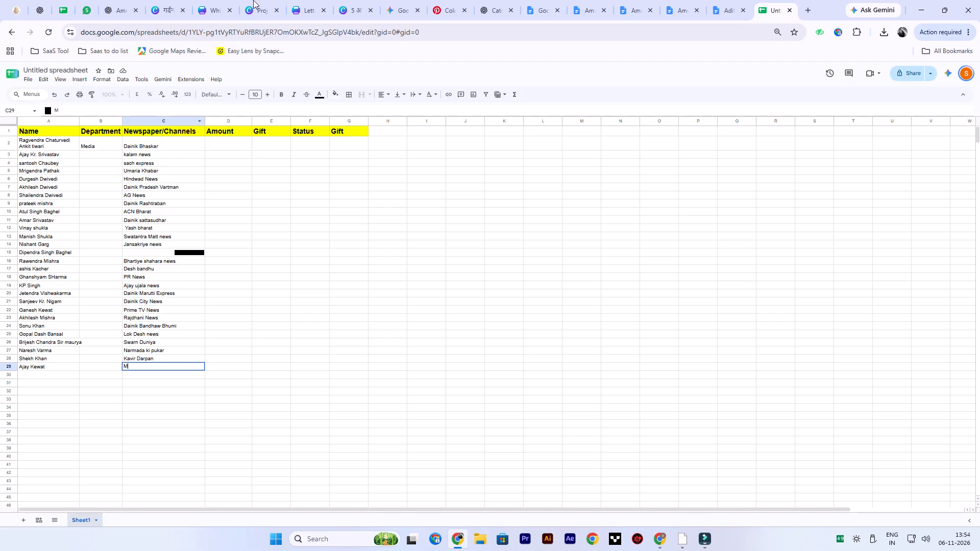
Switch to the other Chrome window, search Google for "SAMA4" and look through the results before returning to the spreadsheet.
left_click(659, 537)
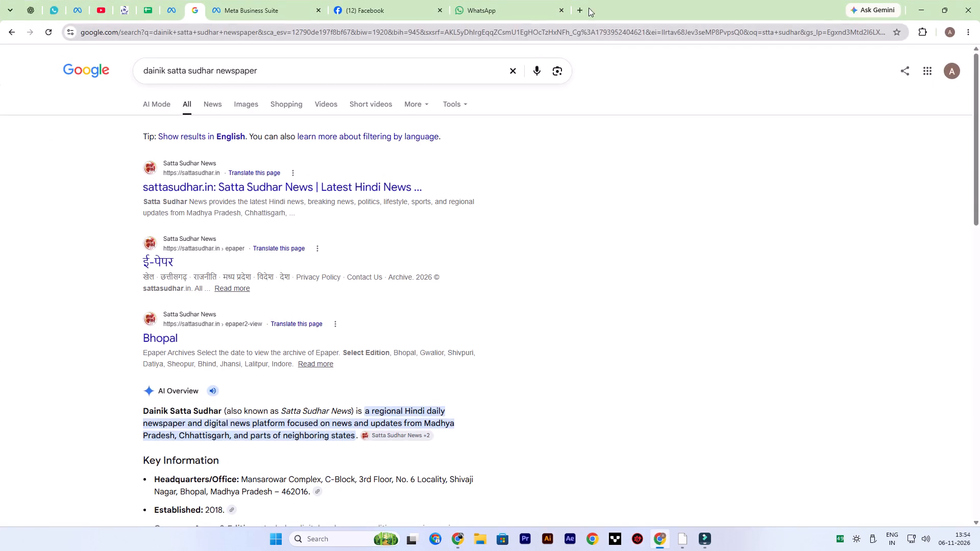
left_click(575, 11)
left_click(534, 29)
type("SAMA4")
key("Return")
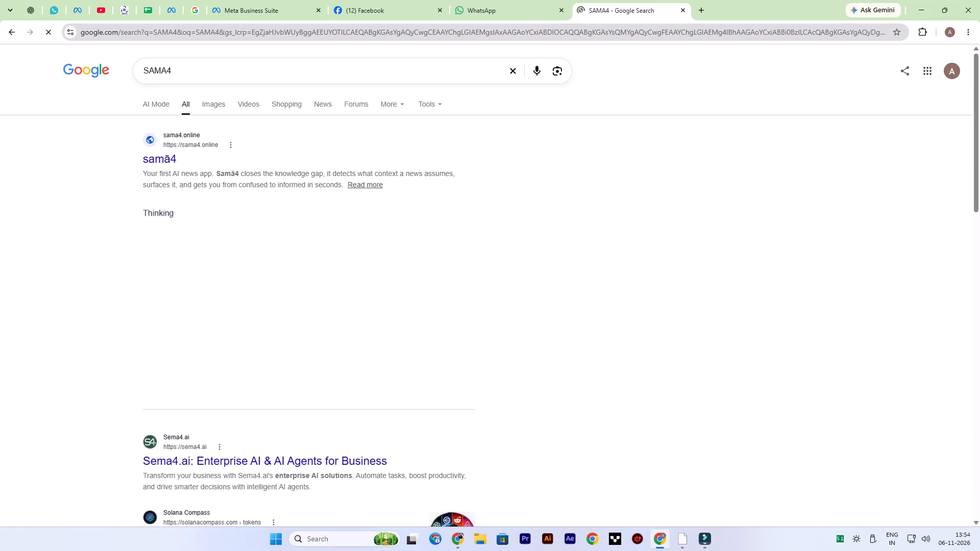
scroll(653, 264, "down", 5)
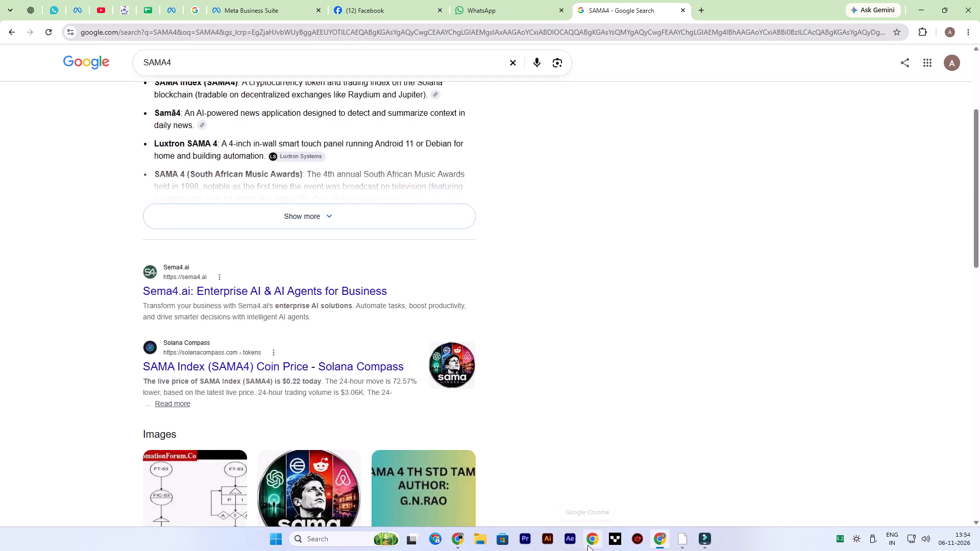
left_click(917, 10)
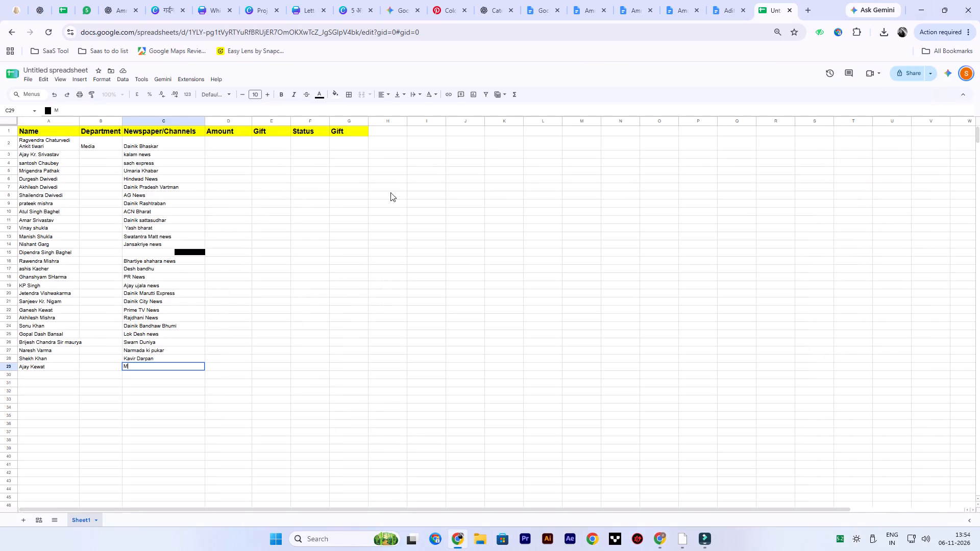
left_click(179, 365)
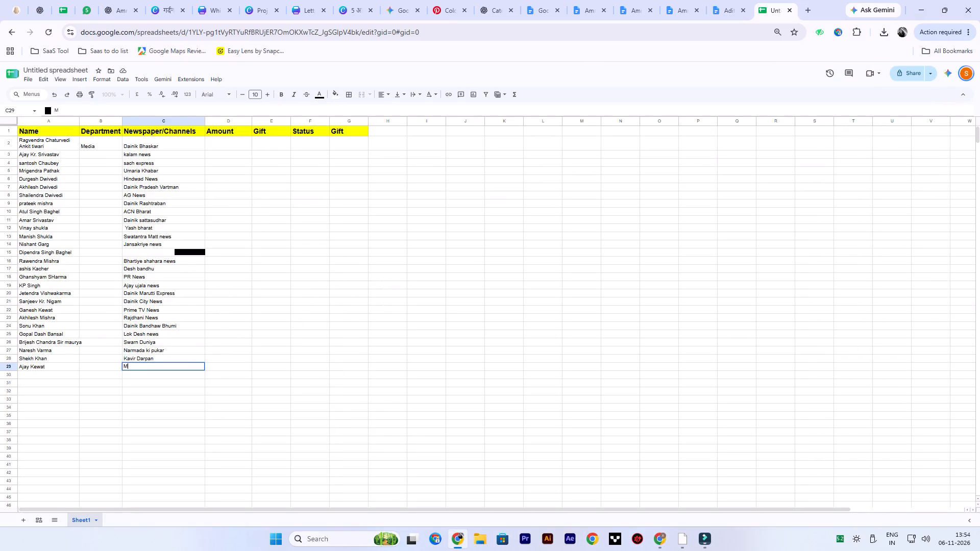
left_click(160, 367)
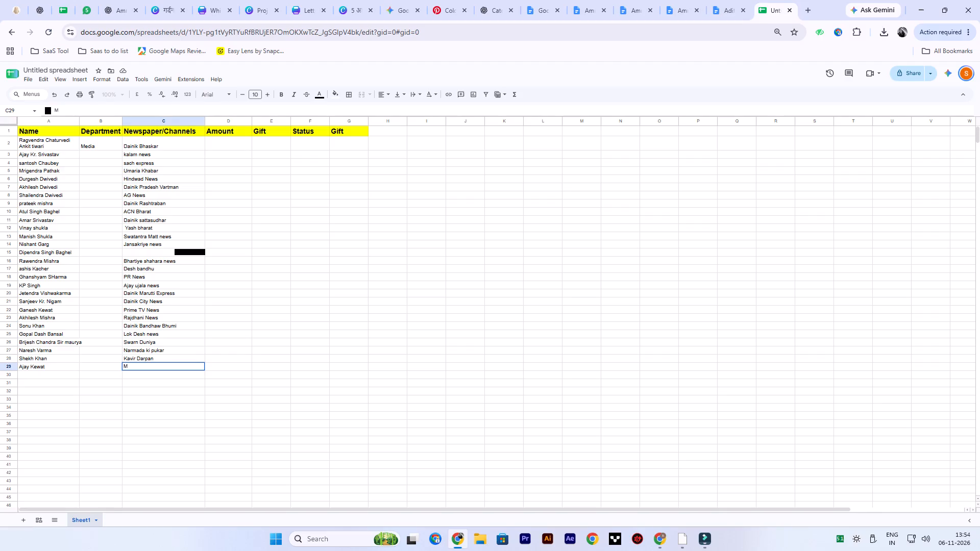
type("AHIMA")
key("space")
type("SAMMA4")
left_click(170, 398)
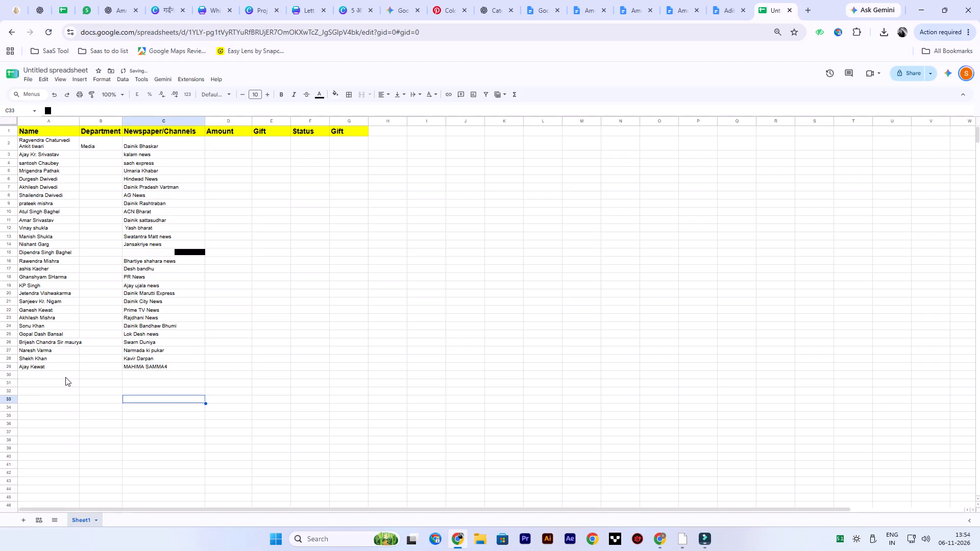
Enter the next contact's name in A30, with only the first letter of each word capitalised.
double_click(57, 377)
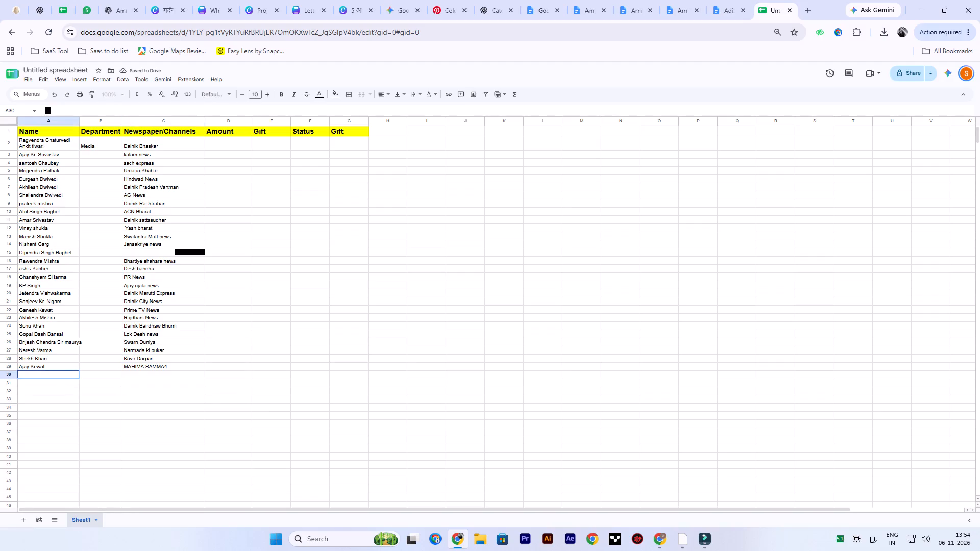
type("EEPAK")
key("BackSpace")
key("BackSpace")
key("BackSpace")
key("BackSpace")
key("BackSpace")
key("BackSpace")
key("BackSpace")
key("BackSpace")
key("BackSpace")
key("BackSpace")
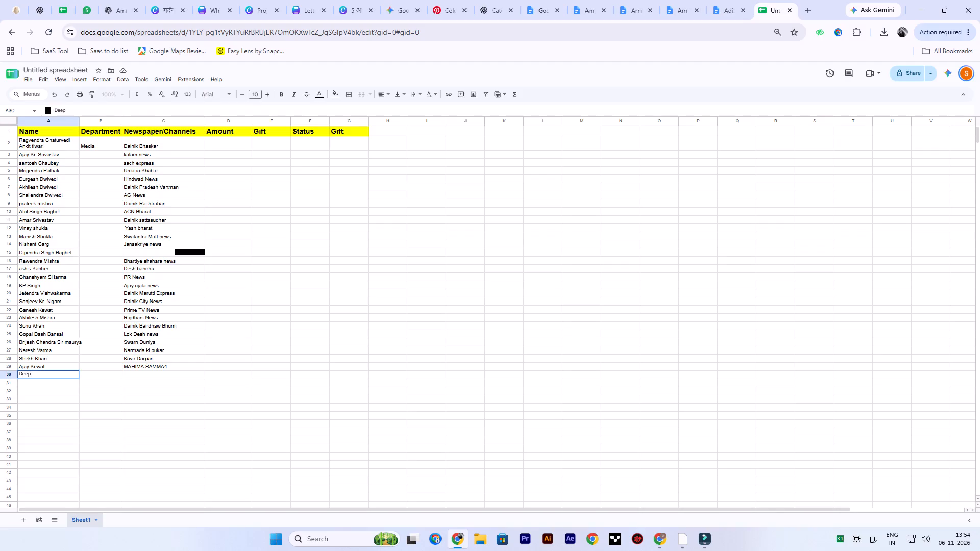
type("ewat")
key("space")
Enter the newspaper/channel "madhya bharat sama4" in C30.
left_click(139, 376)
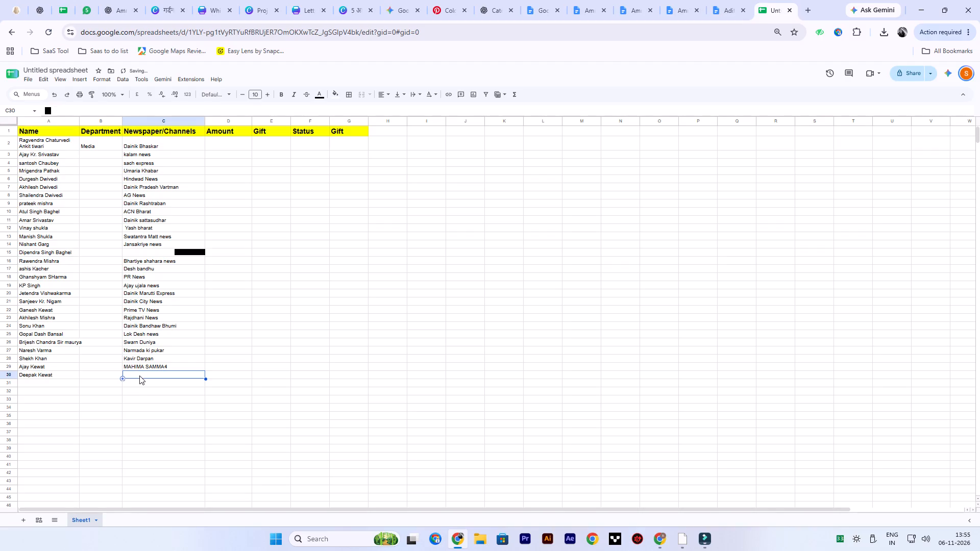
double_click(139, 375)
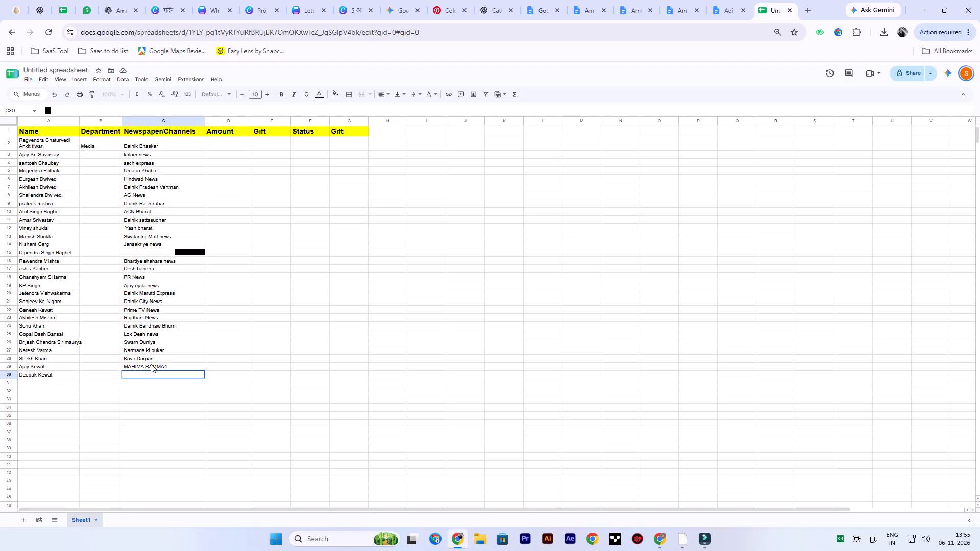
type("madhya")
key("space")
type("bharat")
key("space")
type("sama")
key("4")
left_click(181, 414)
Capitalise the first two words of the C30 entry so it reads "Madhya Bharat sama4".
double_click(126, 374)
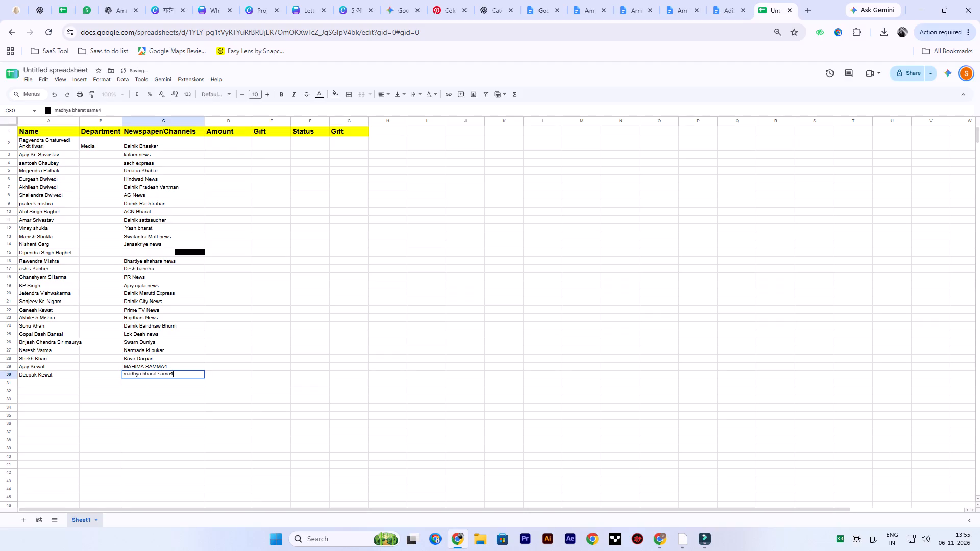
left_click(128, 372)
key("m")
left_click(143, 374)
key("Right")
key("BackSpace")
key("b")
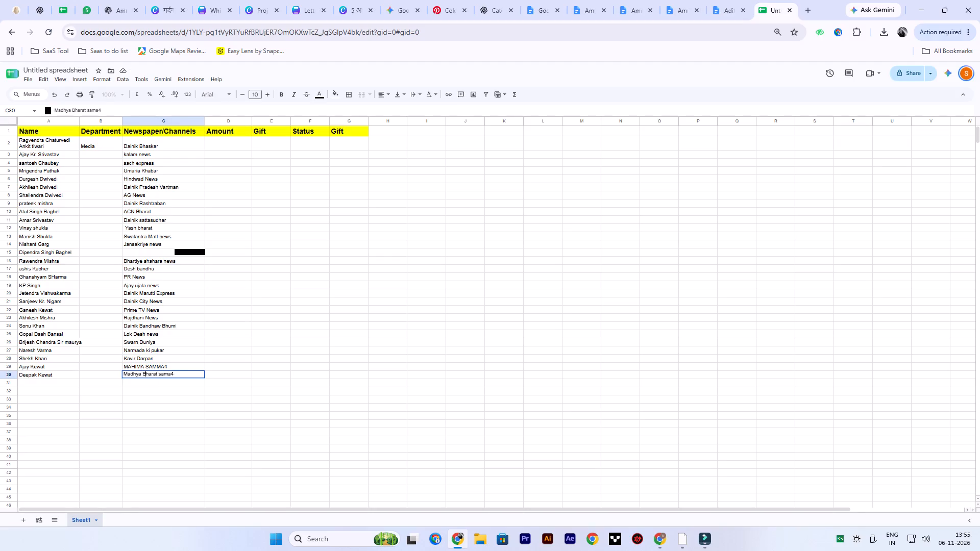
left_click(180, 430)
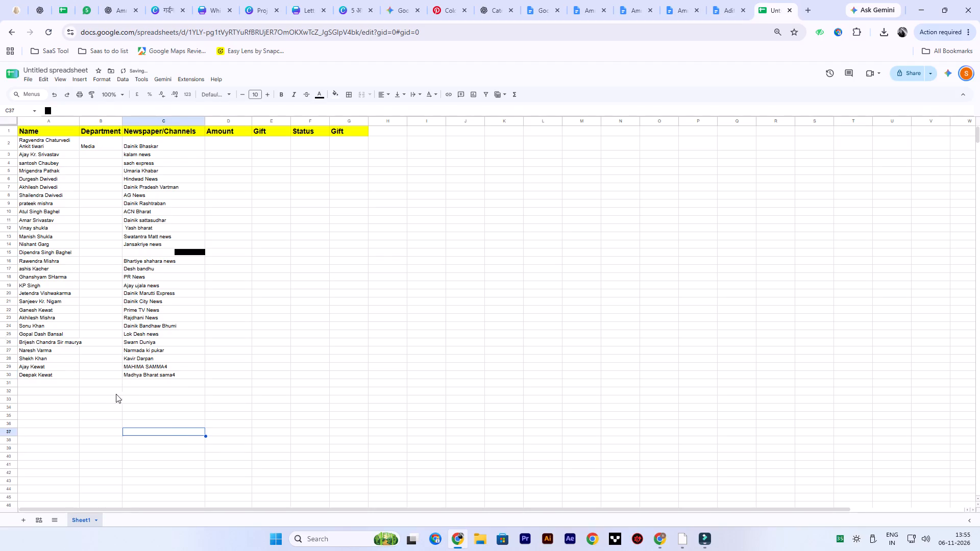
Enter the next contact's name in A31, with only the first letter of each word capitalised.
double_click(39, 383)
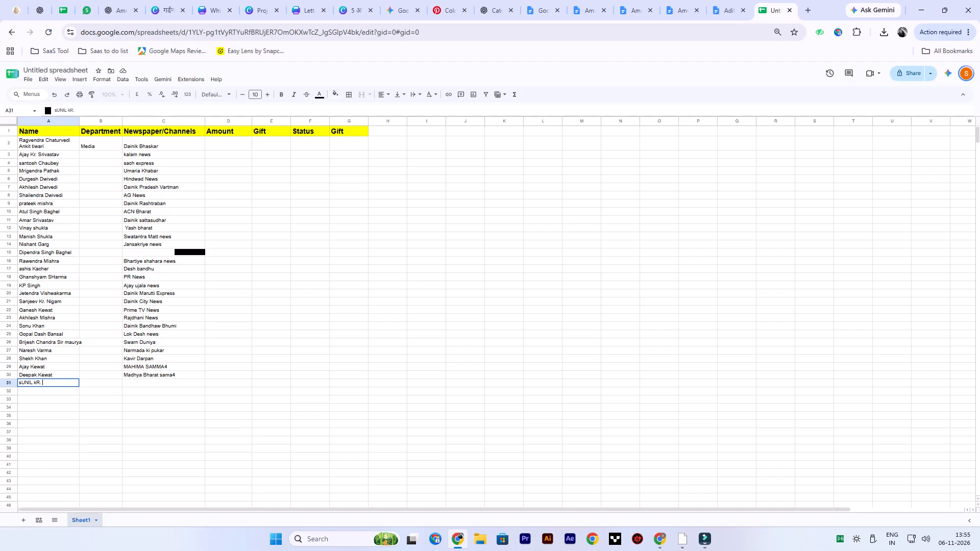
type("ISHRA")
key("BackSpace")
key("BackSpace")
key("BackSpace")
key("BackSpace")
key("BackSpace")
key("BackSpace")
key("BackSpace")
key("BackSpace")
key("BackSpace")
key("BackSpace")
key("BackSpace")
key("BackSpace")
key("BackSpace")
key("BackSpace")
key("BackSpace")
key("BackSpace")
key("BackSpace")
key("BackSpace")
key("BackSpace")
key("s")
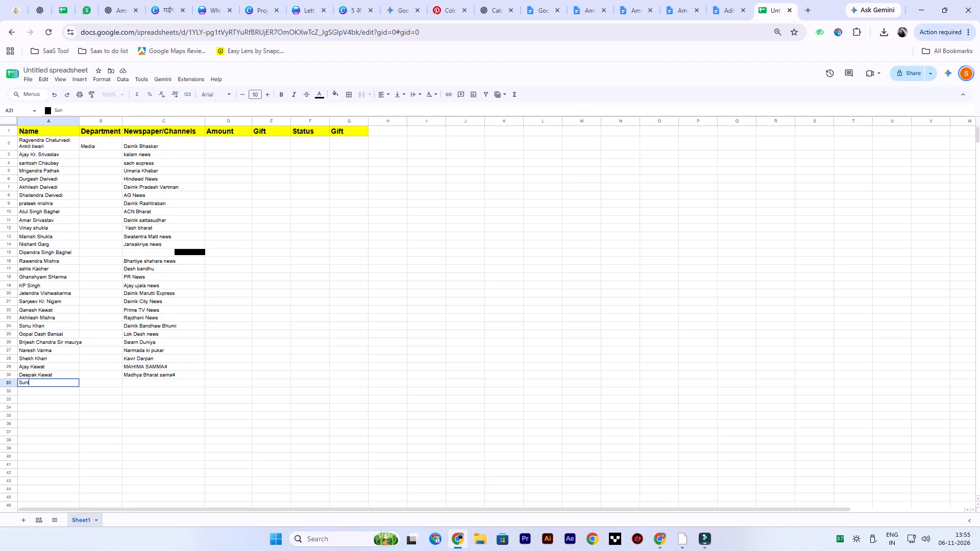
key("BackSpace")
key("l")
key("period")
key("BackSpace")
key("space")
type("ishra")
left_click(180, 420)
Enter the newspaper/channel "Nav Bharat" in C31.
double_click(142, 382)
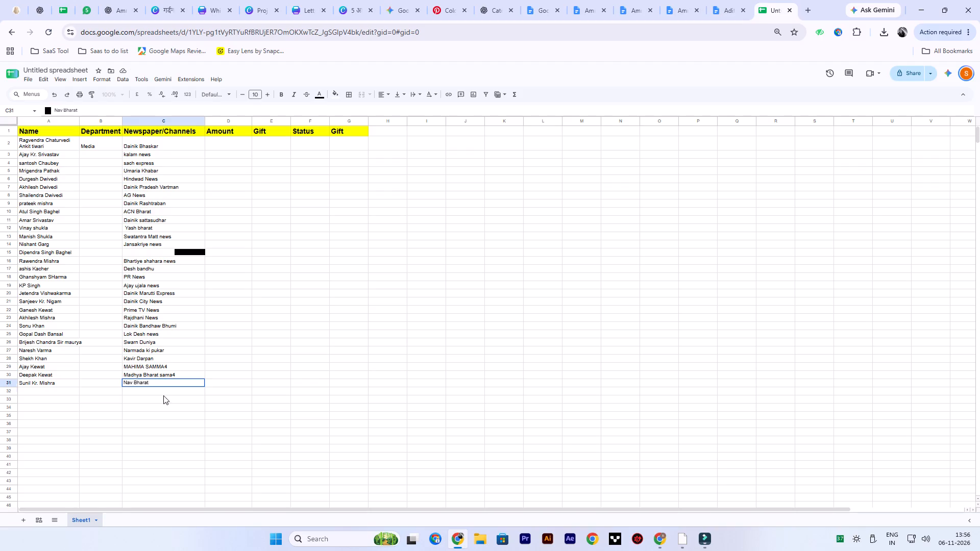
left_click(163, 395)
Fill row 32 with the next contact's name in A32 and the newspaper/channel "Dainik Jan Duniya" in C32.
double_click(43, 389)
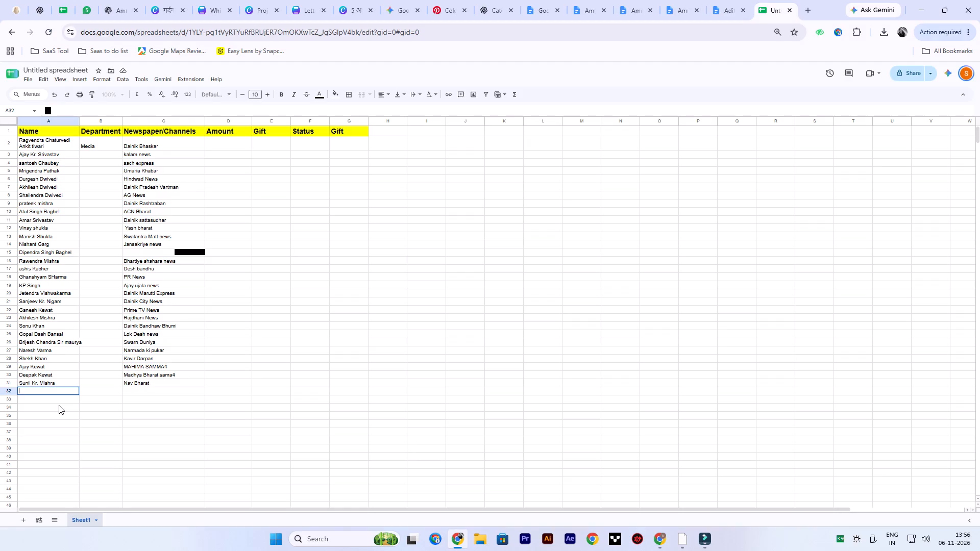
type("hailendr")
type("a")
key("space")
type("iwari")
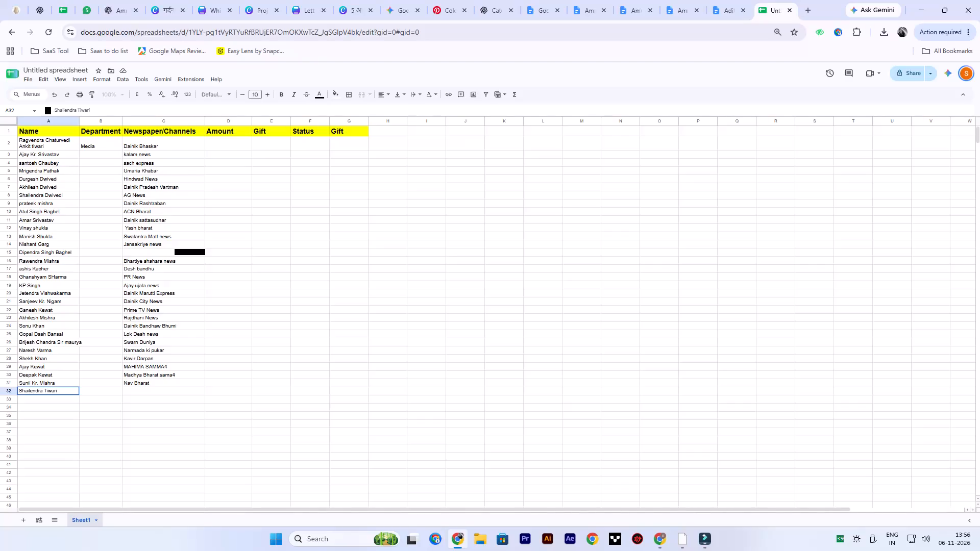
left_click(150, 410)
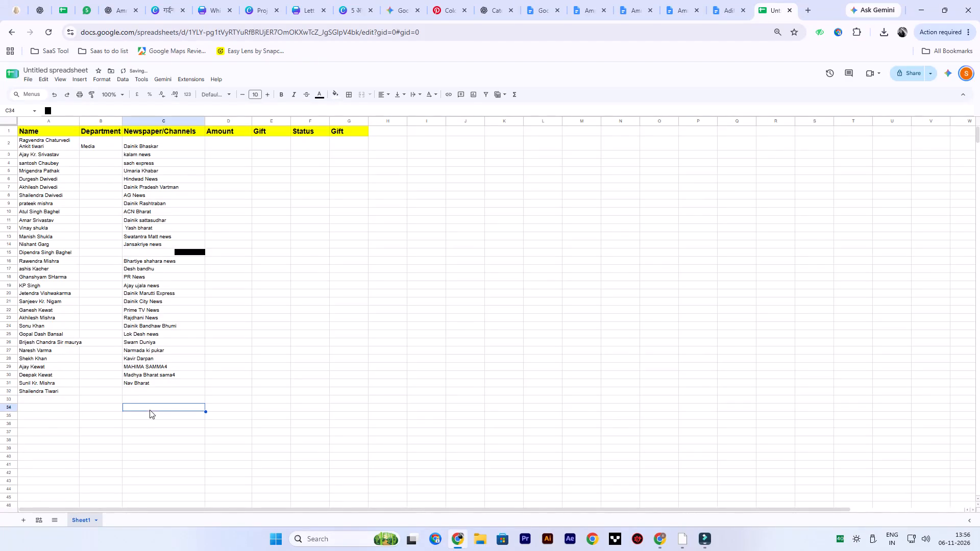
double_click(134, 391)
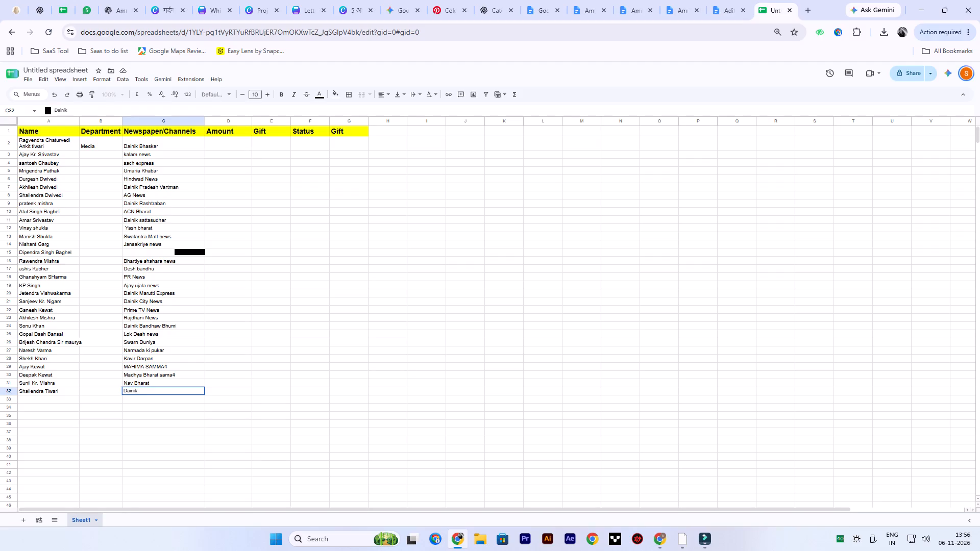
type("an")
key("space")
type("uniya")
Fill row 33 with the next contact's name in A33 and the newspaper/channel "Virat Vasundhara News" in C33.
left_click(172, 440)
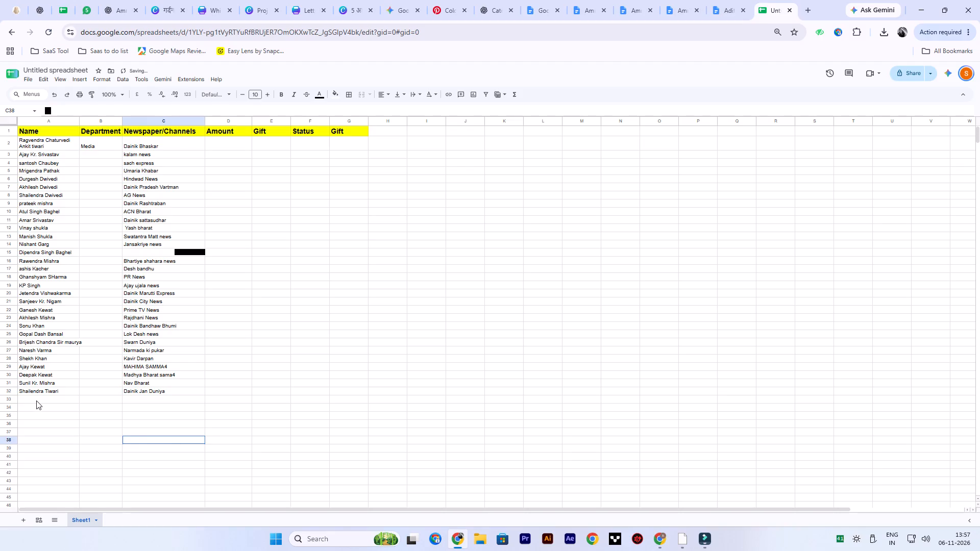
double_click(36, 400)
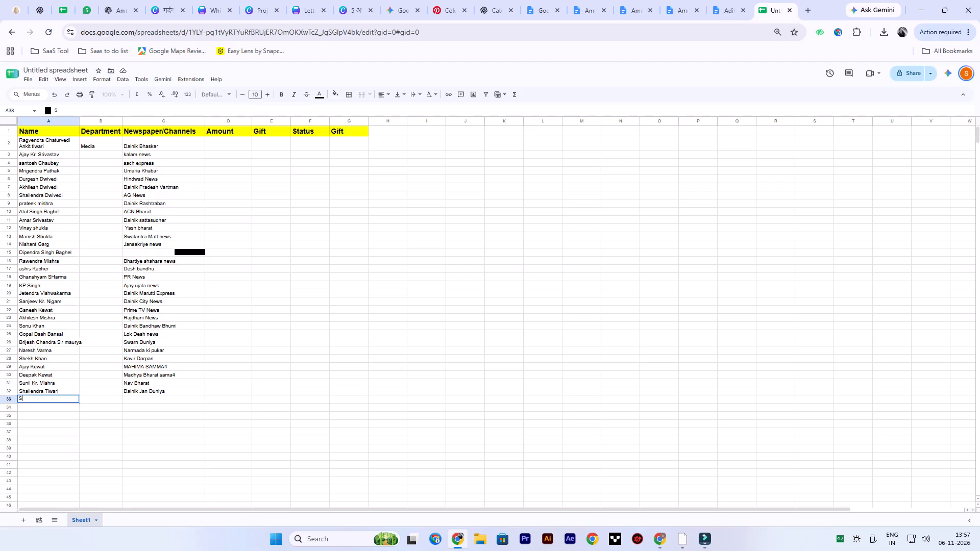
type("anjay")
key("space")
left_click(51, 451)
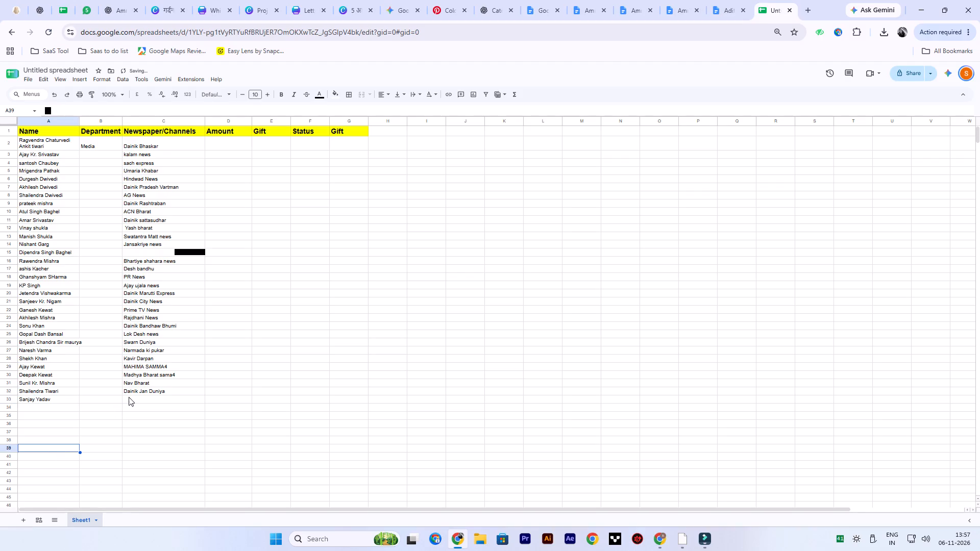
triple_click(129, 397)
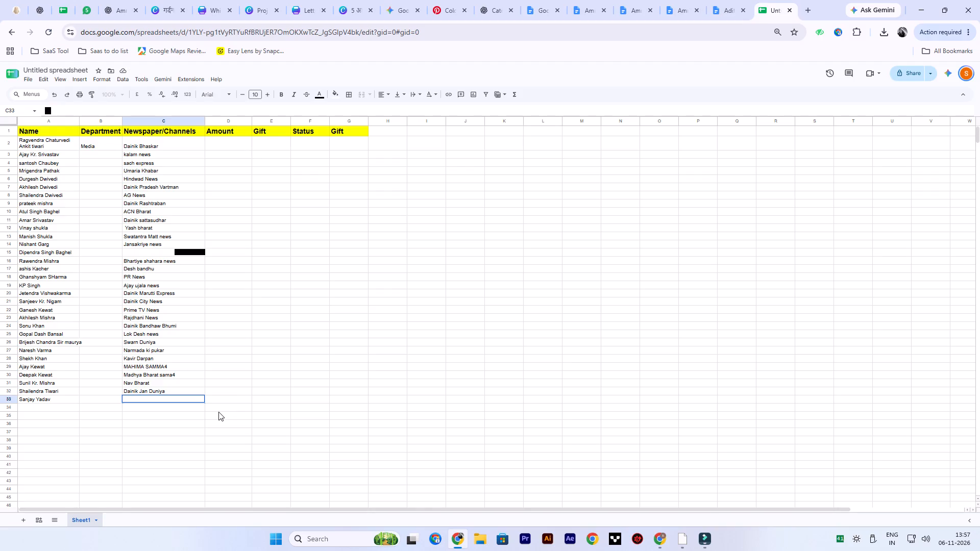
key("BackSpace")
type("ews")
left_click(187, 447)
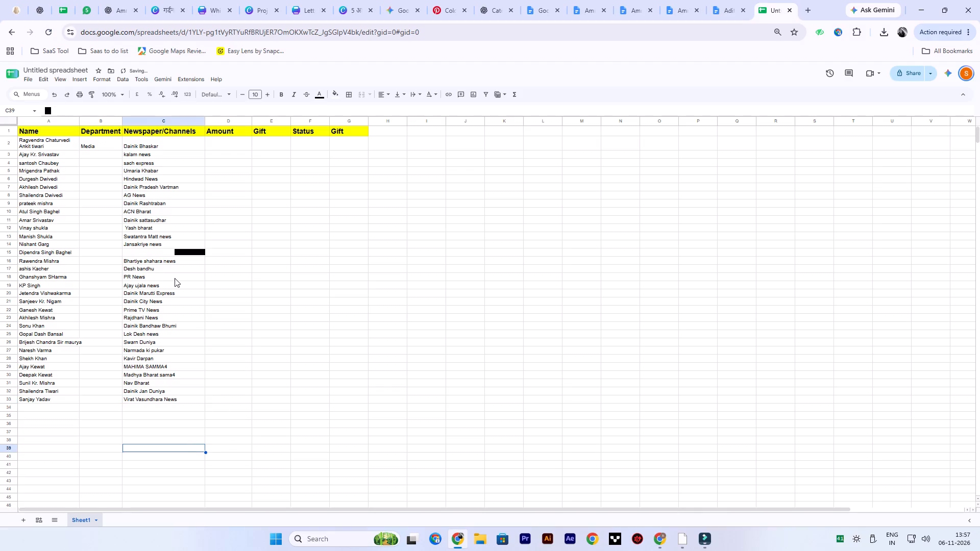
Fill the department "Media" from B2 down through B33, alongside all the contacts listed so far.
left_click(104, 144)
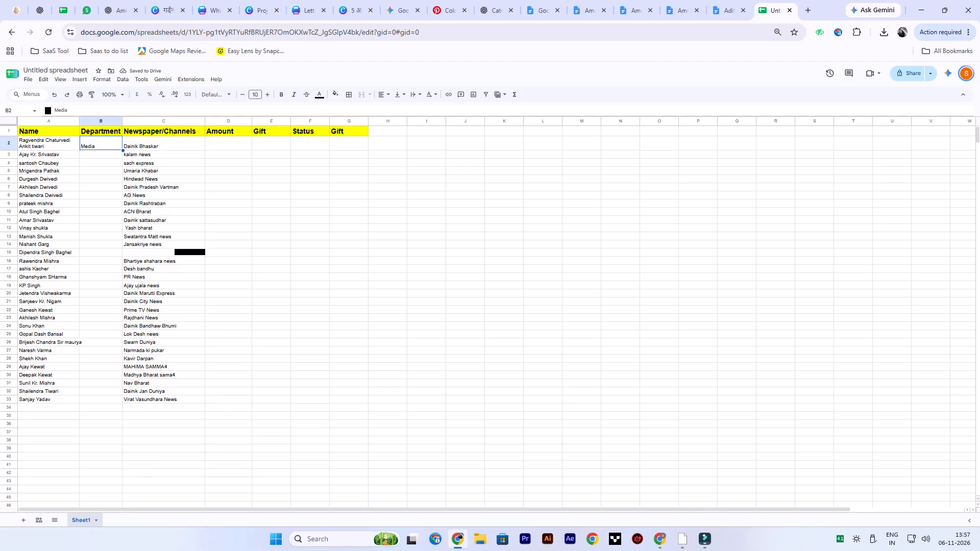
left_click_drag(123, 150, 126, 396)
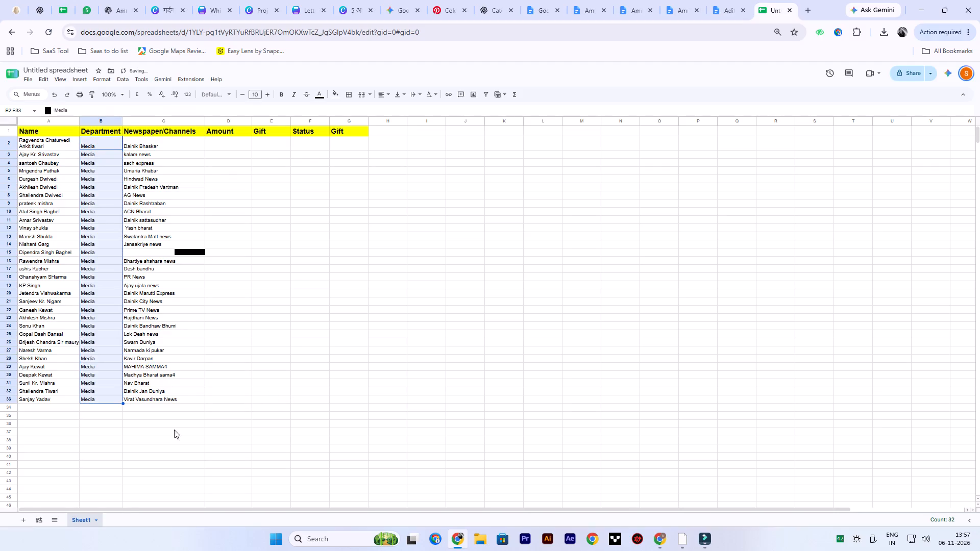
left_click(181, 446)
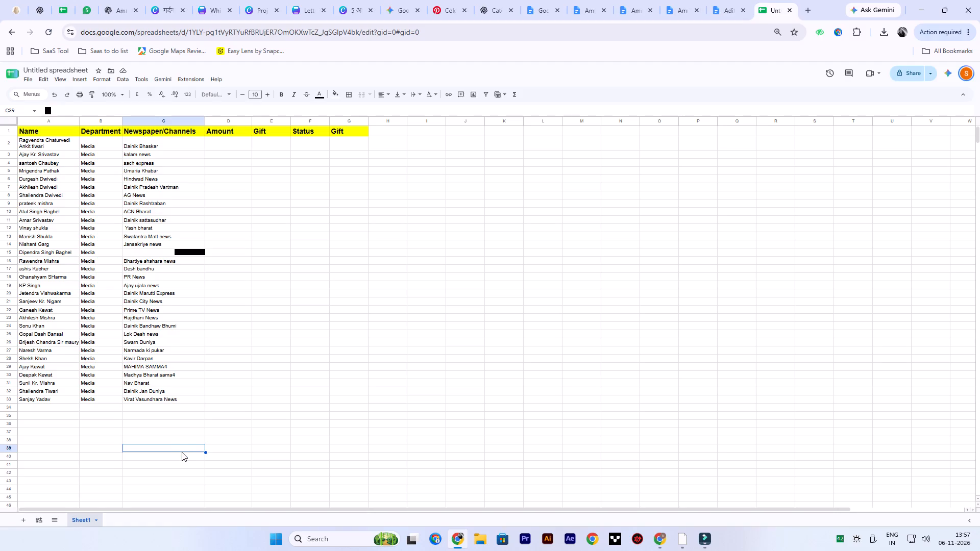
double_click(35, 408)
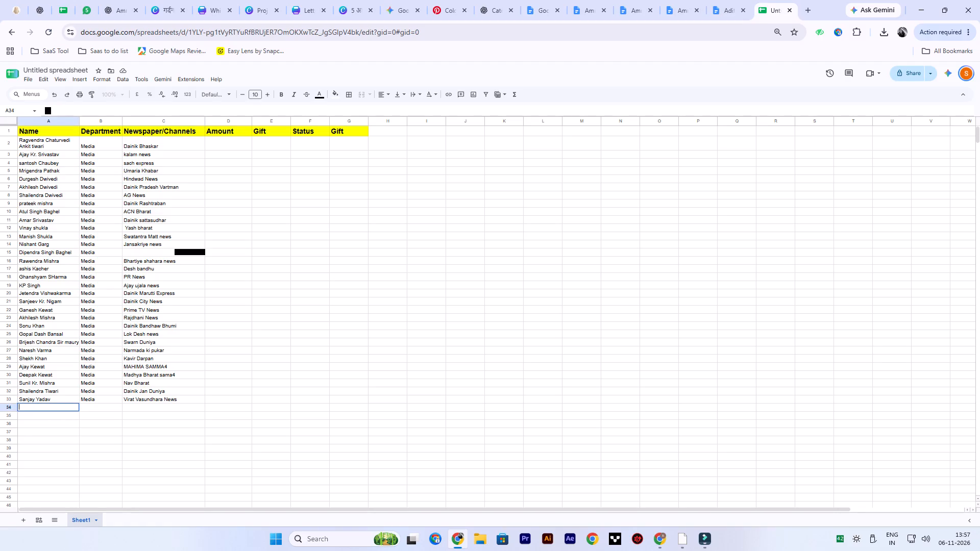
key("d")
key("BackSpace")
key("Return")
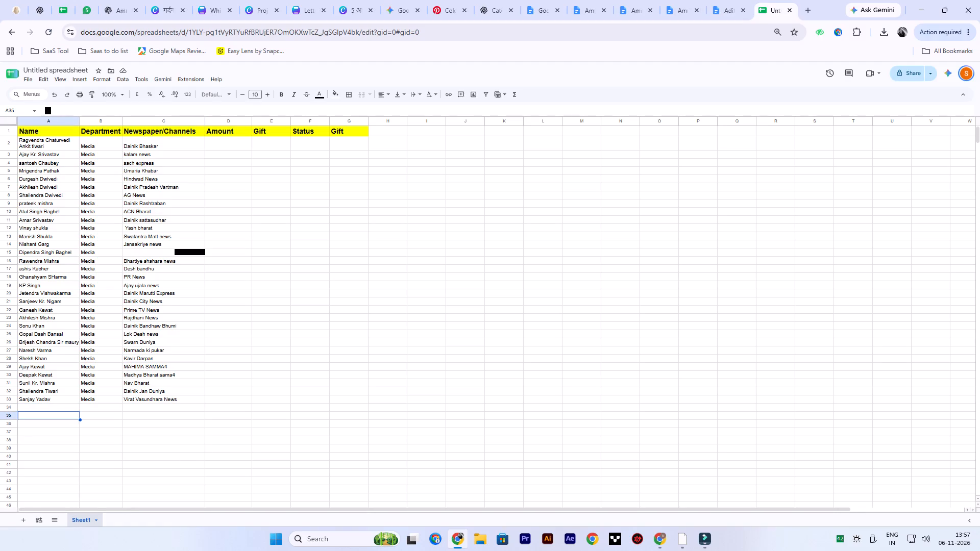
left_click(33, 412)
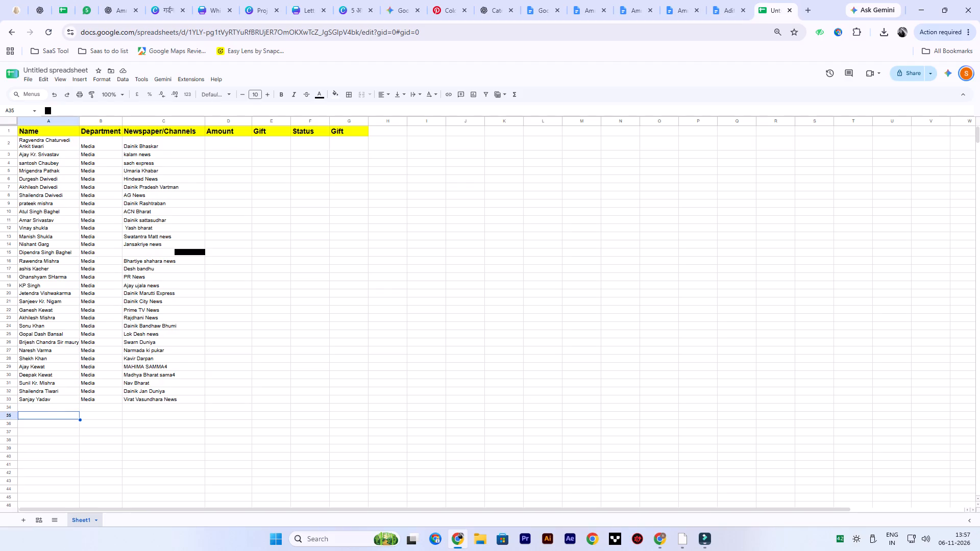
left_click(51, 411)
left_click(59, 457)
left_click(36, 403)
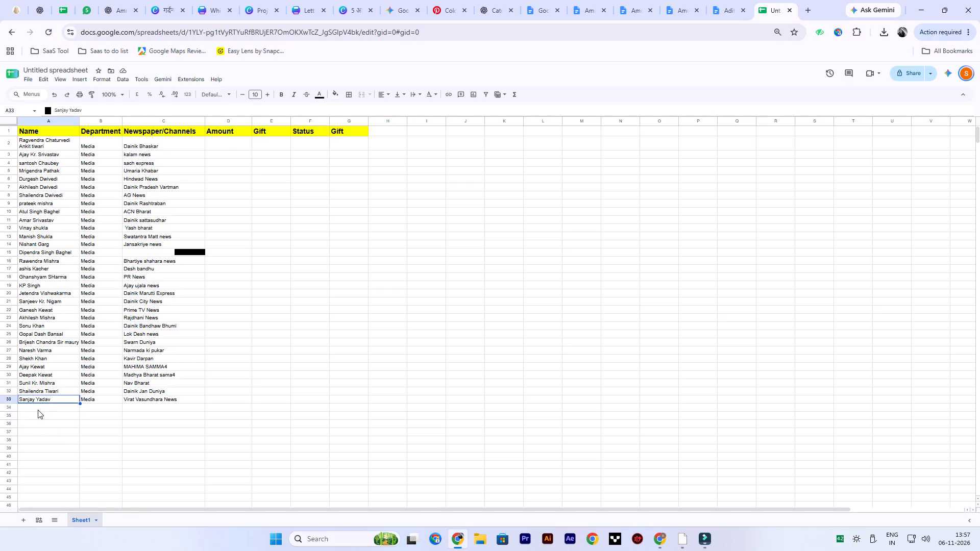
Enter the next contact's name in A34, with only the first letter of each word capitalised.
double_click(38, 410)
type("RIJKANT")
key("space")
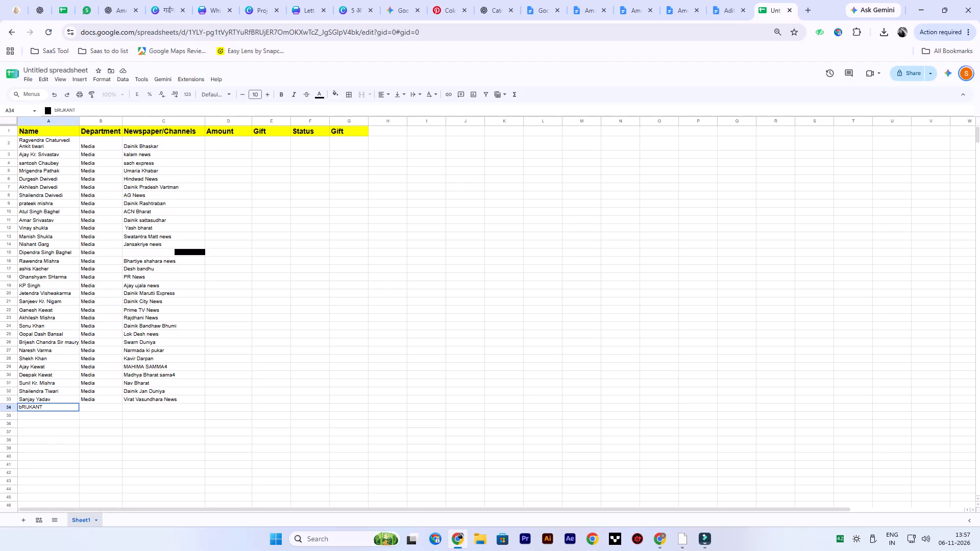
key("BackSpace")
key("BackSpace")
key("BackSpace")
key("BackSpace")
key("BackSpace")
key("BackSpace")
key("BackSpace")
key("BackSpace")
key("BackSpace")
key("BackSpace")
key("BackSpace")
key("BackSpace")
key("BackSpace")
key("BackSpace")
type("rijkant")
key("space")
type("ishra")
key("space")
Enter the newspaper/channel "Sadhna news" in C34.
double_click(143, 407)
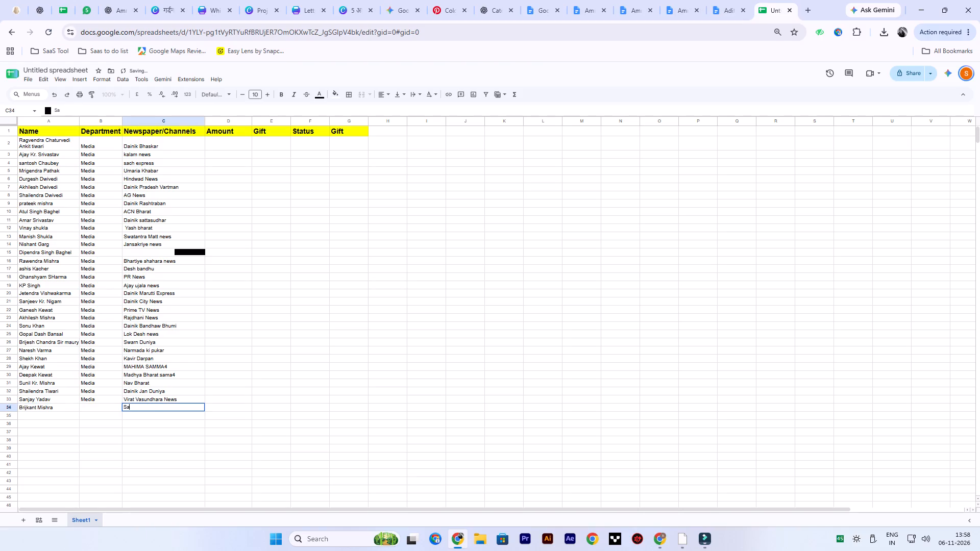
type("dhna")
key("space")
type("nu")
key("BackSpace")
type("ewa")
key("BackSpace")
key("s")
left_click(168, 434)
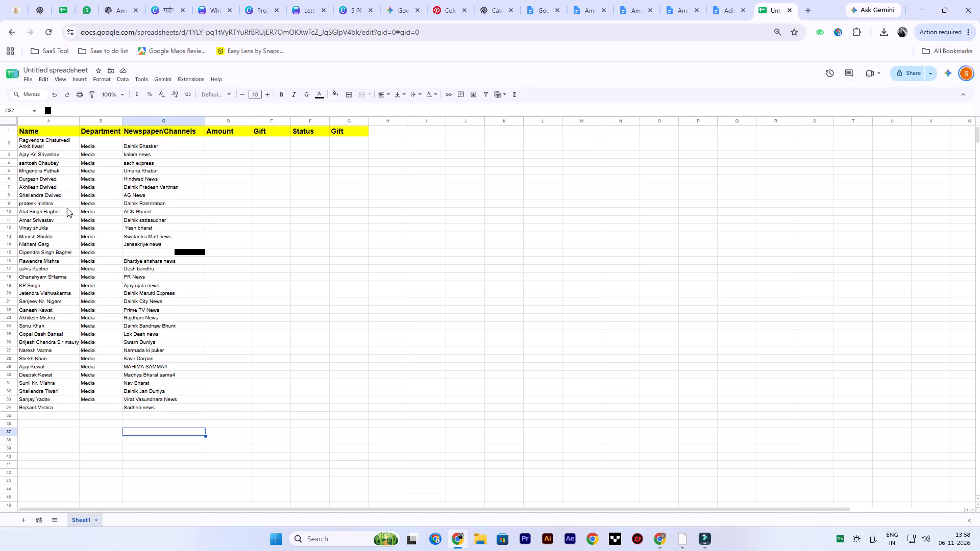
Replace the "Amount" header in D1 with "Contact No.".
left_click(346, 344)
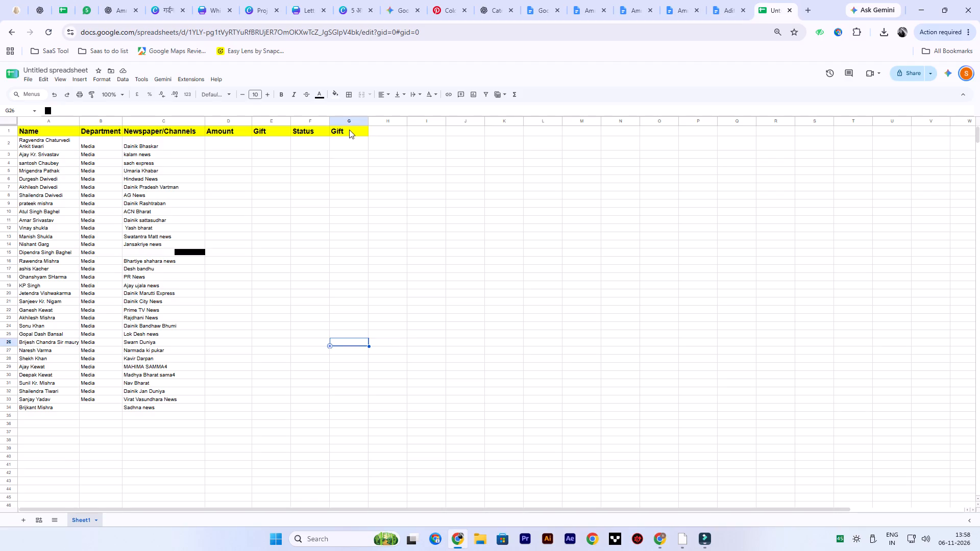
double_click(237, 132)
left_click_drag(239, 130, 185, 134)
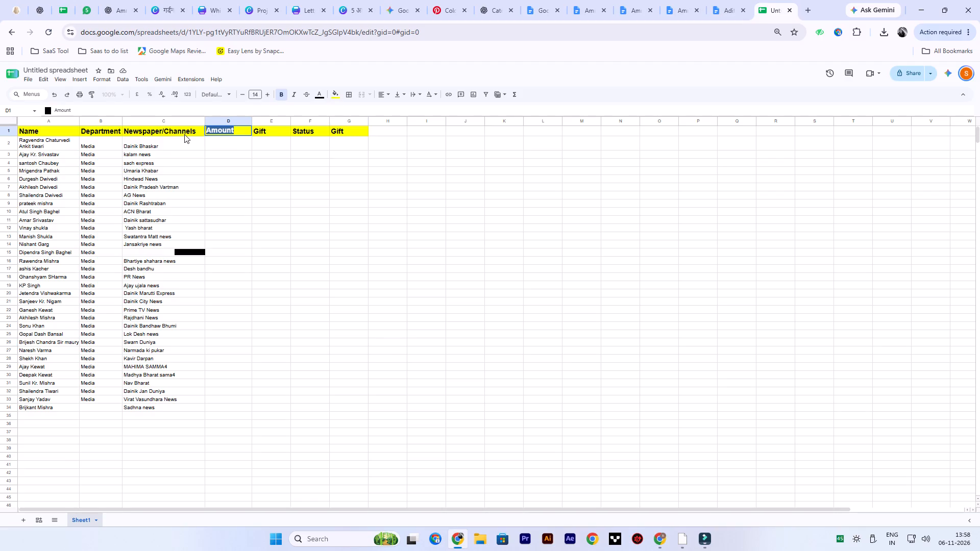
key("BackSpace")
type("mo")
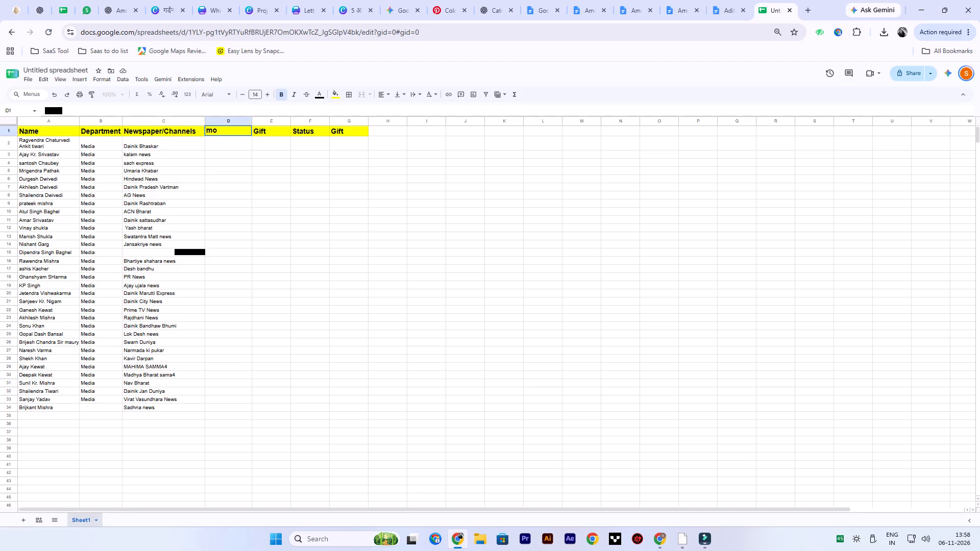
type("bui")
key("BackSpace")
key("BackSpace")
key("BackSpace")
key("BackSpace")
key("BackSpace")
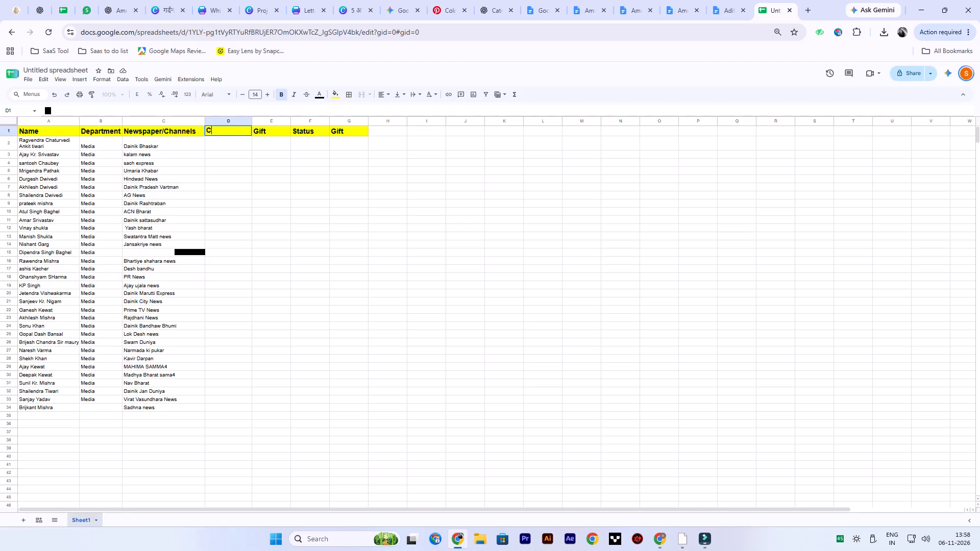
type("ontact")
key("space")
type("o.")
left_click(299, 206)
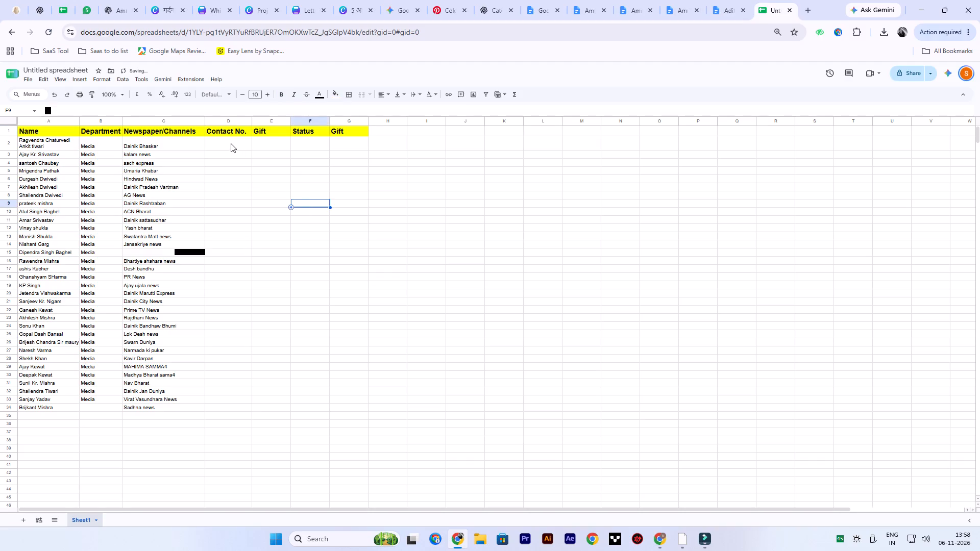
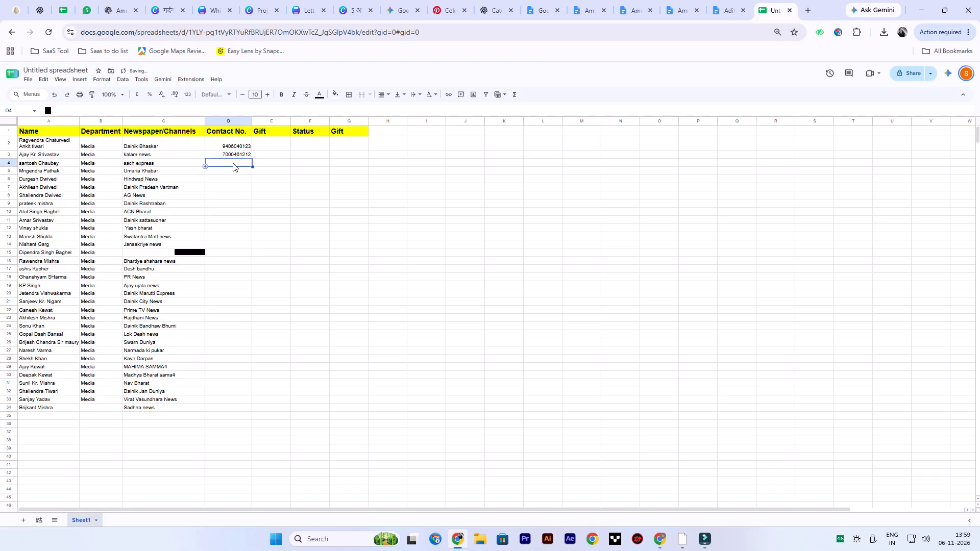
Enter the contact number in D4 for the "sach express" contact.
double_click(233, 163)
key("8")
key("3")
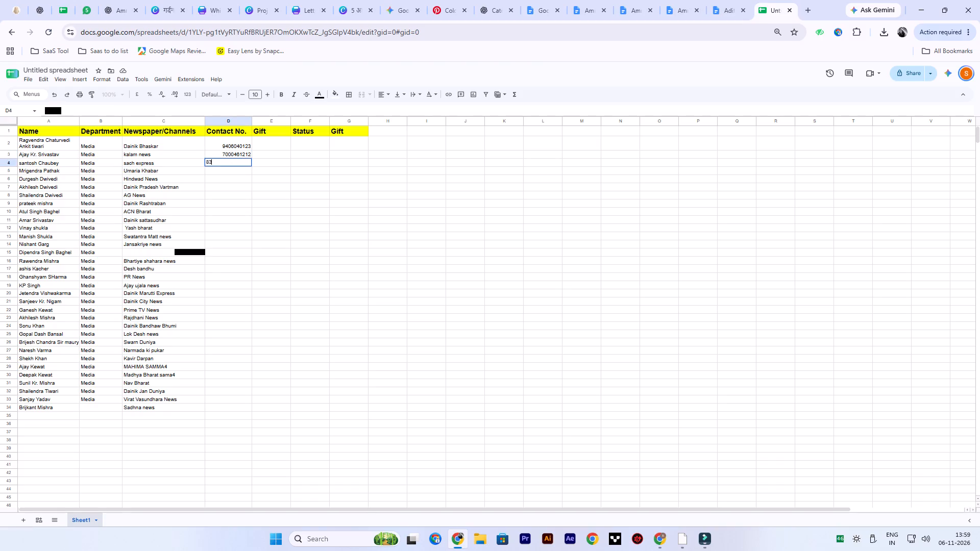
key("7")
key("BackSpace")
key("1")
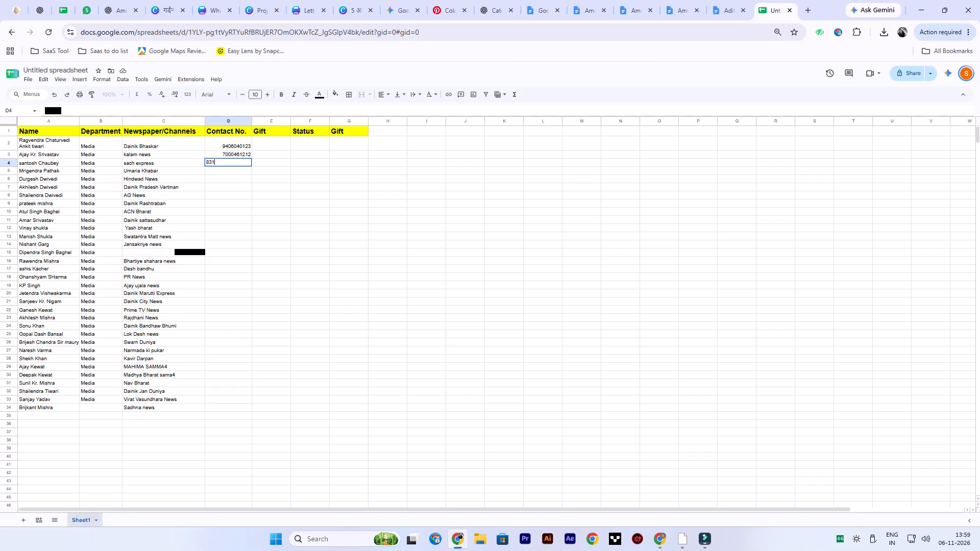
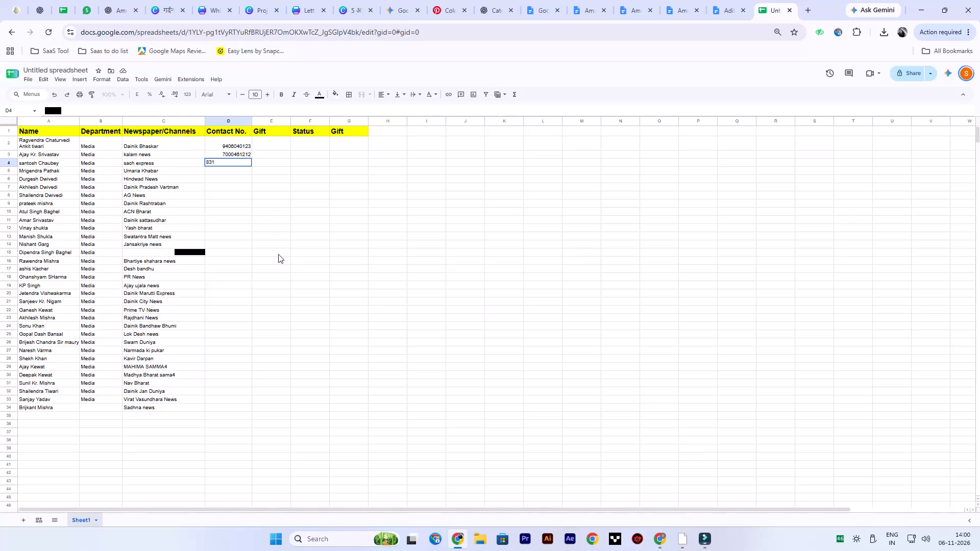
Complete the partially entered contact number in D4 for the "sach express" contact.
left_click(279, 254)
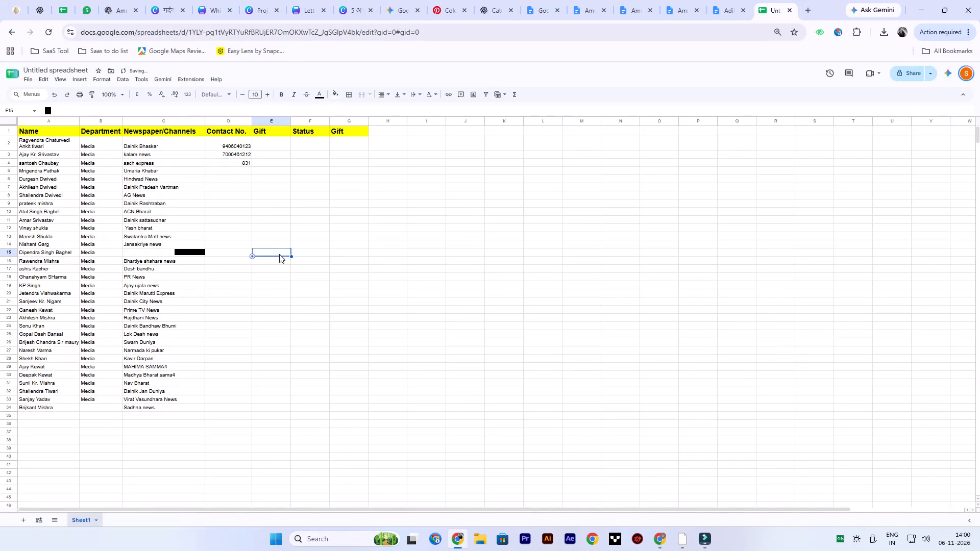
double_click(240, 161)
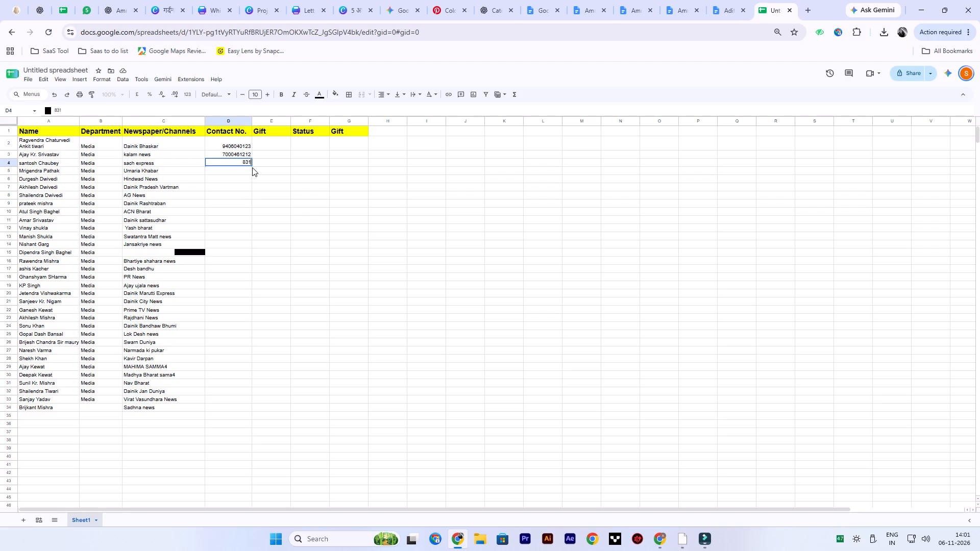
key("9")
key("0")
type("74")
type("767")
double_click(229, 172)
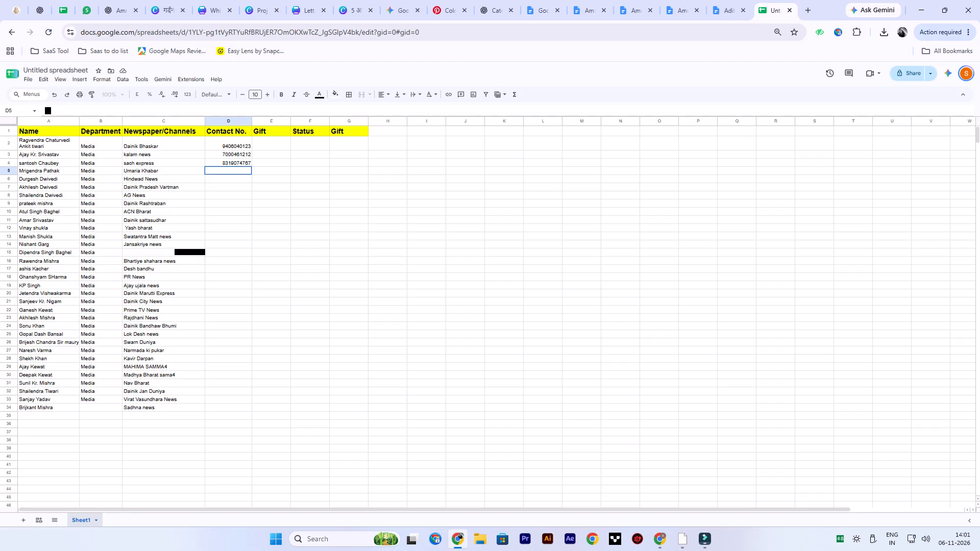
Enter the next media contact's name in A35, below the "Sadhna news" contact.
double_click(36, 416)
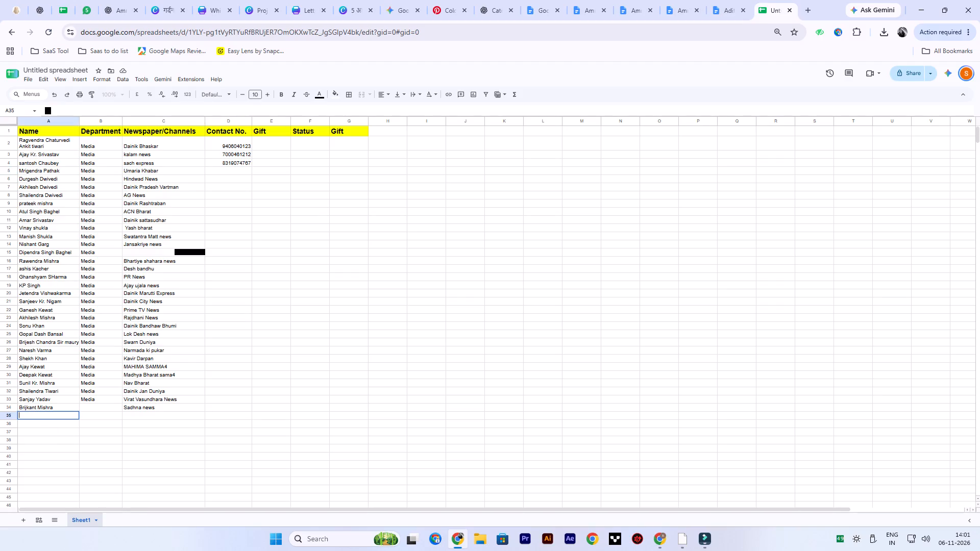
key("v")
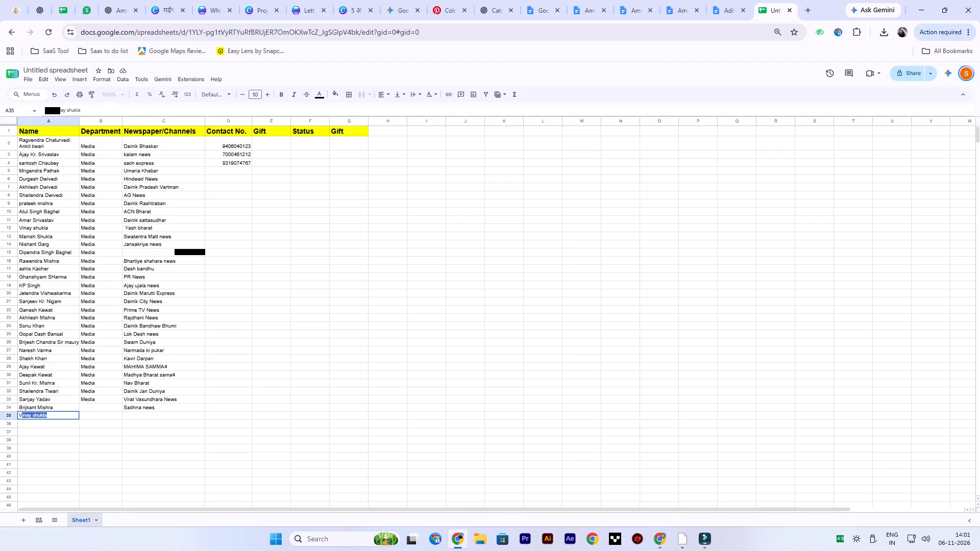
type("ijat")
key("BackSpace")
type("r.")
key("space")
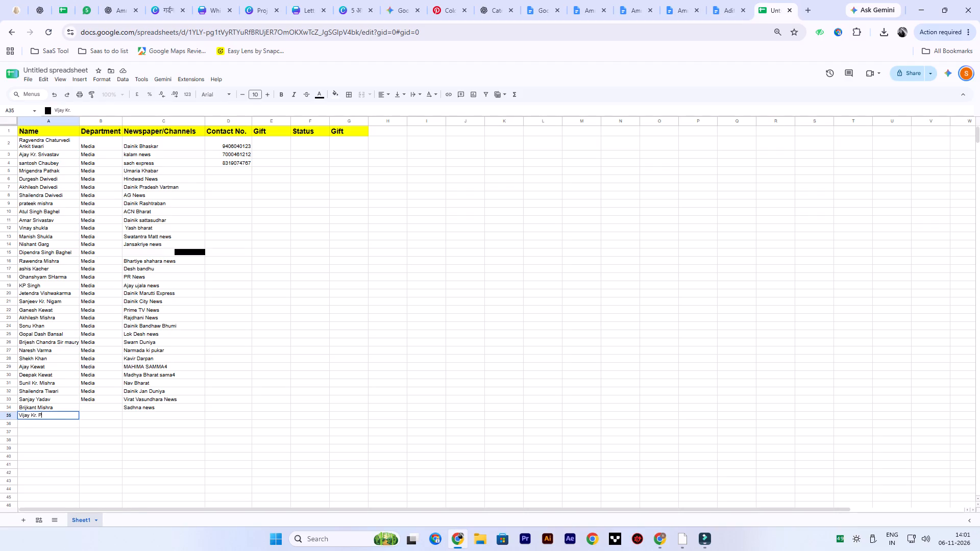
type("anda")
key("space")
Enter the newspaper name starting "Dainik Ujjwa" in C35 for the new contact.
double_click(137, 415)
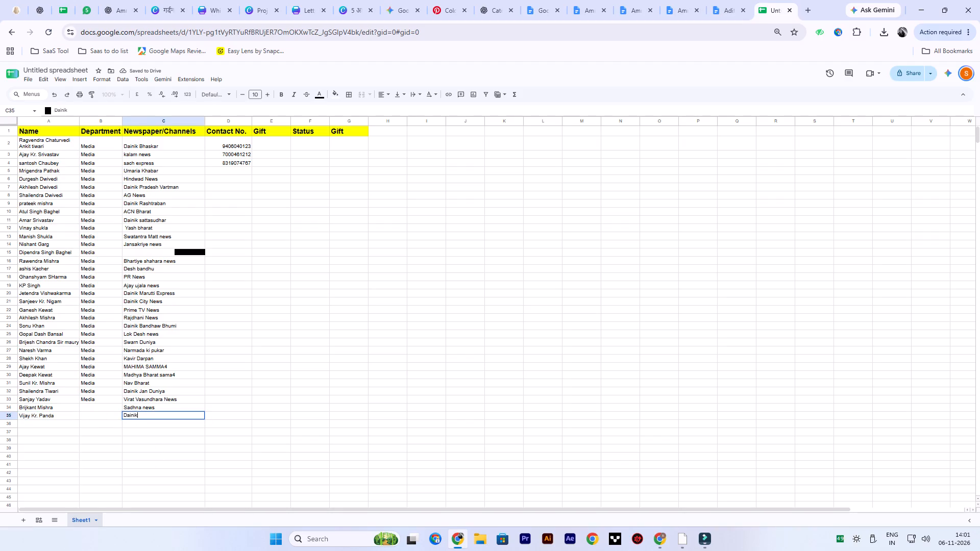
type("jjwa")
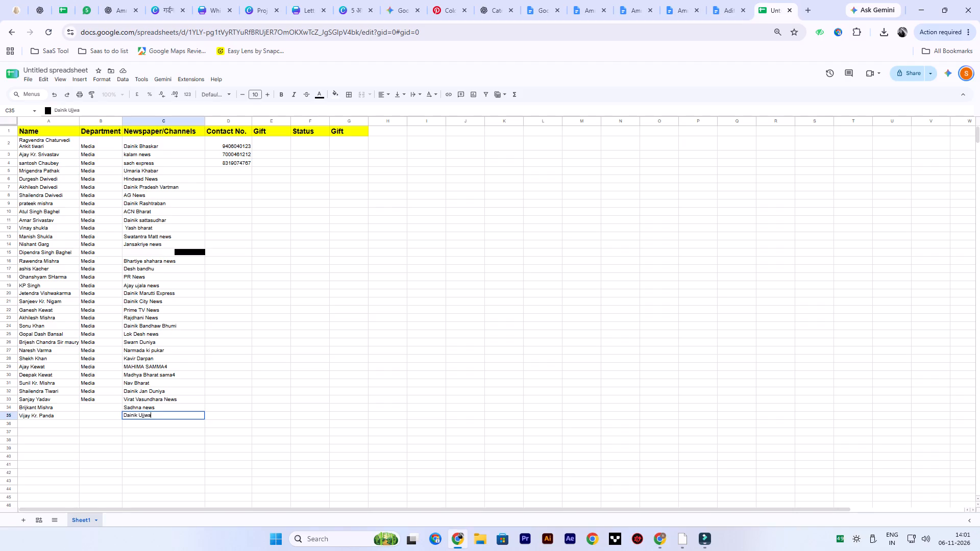
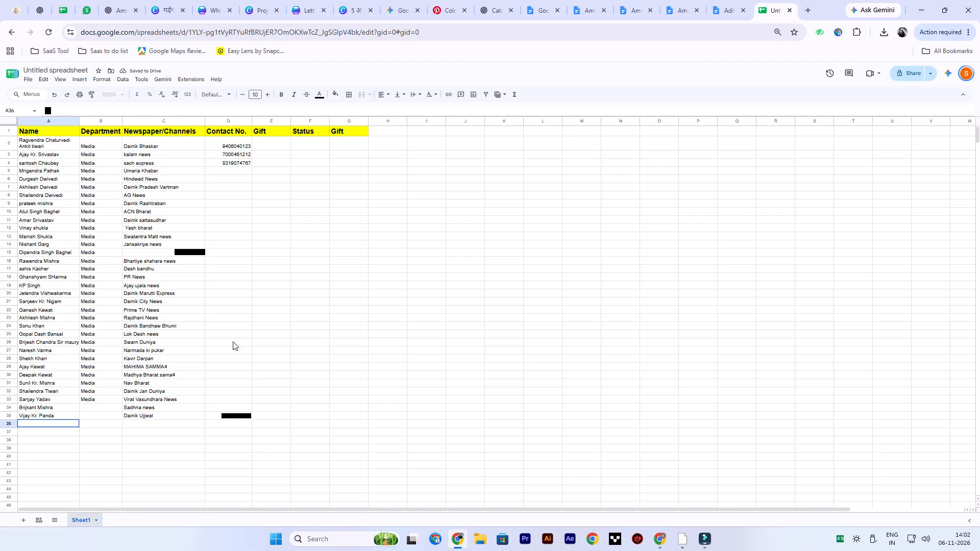
Enter the next media contact's name in A36, below the "Dainik Ujjwal" contact.
left_click(35, 423)
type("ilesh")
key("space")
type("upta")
Enter "Rajdhani tak" as the newspaper/channel in C36 for the new contact.
double_click(141, 424)
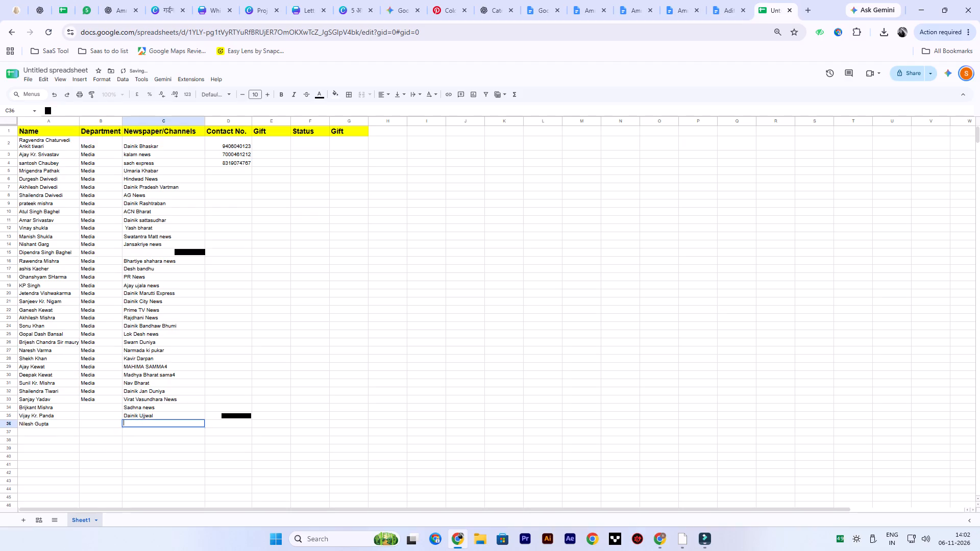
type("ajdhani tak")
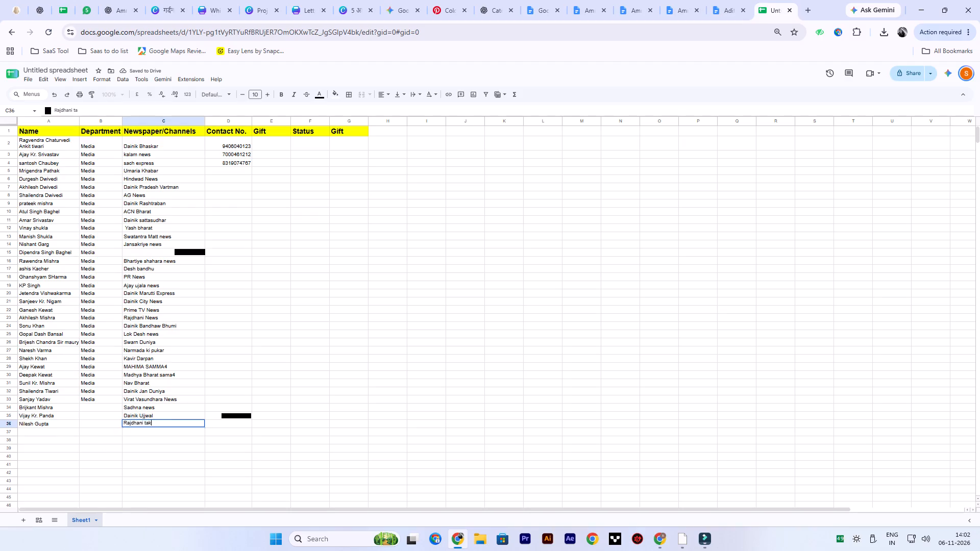
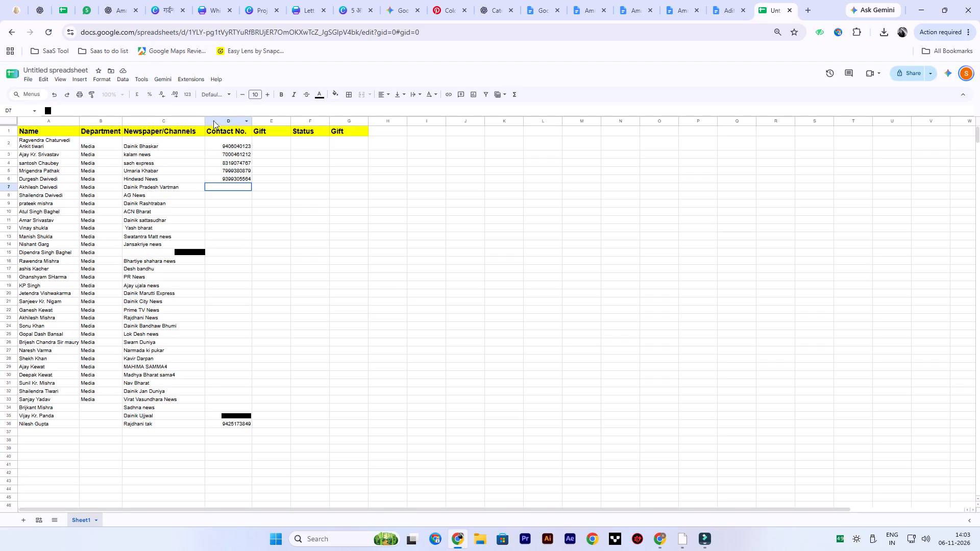
Open the contact number in D2 of the "Dainik Bhaskar" row for editing and add a line break after it.
double_click(245, 146)
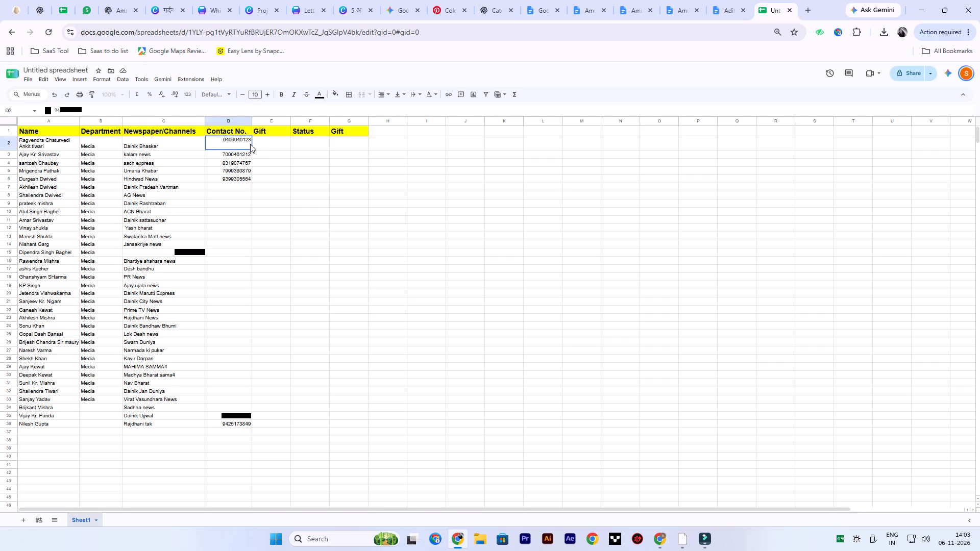
key("ctrl+Return")
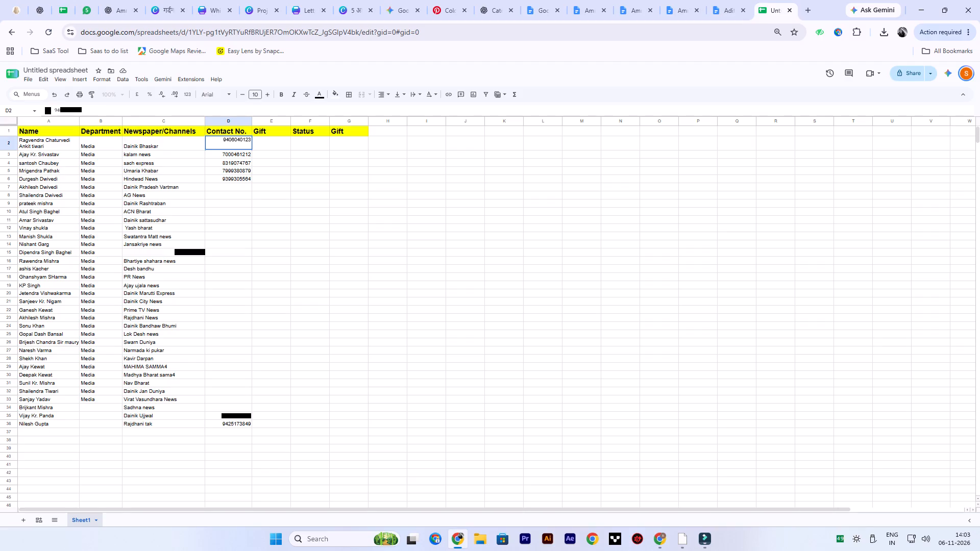
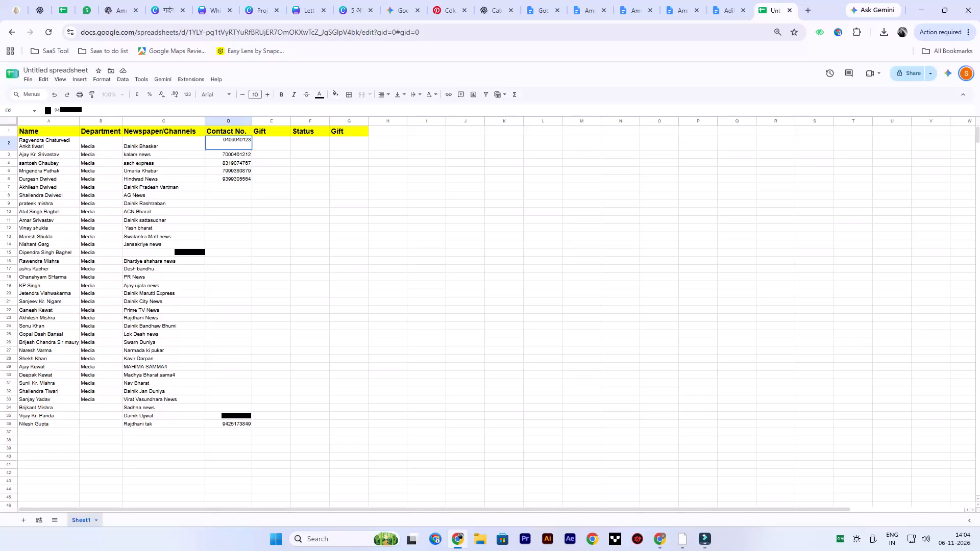
Finish editing the contact number in D2 of the "Dainik Bhaskar" row and move to an empty cell outside the table.
right_click(204, 153)
left_click(444, 233)
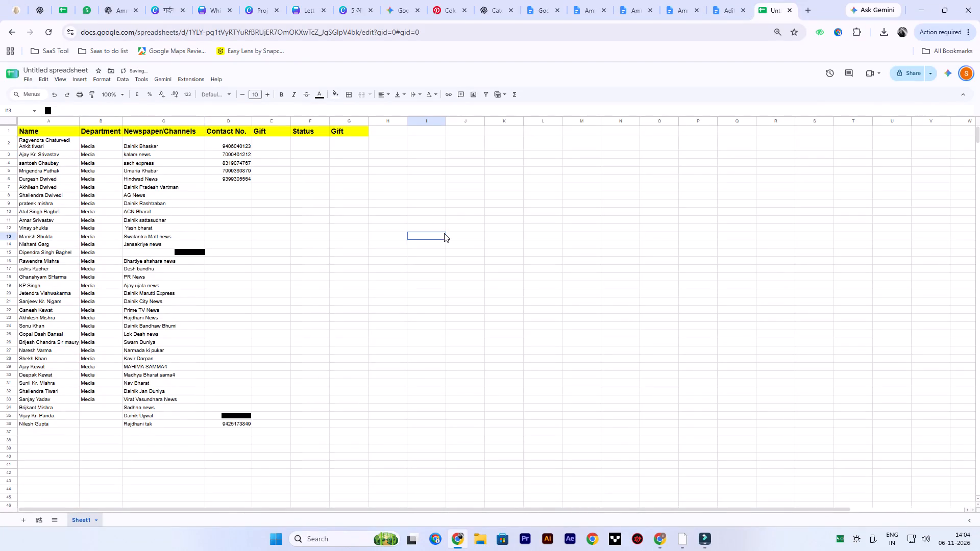
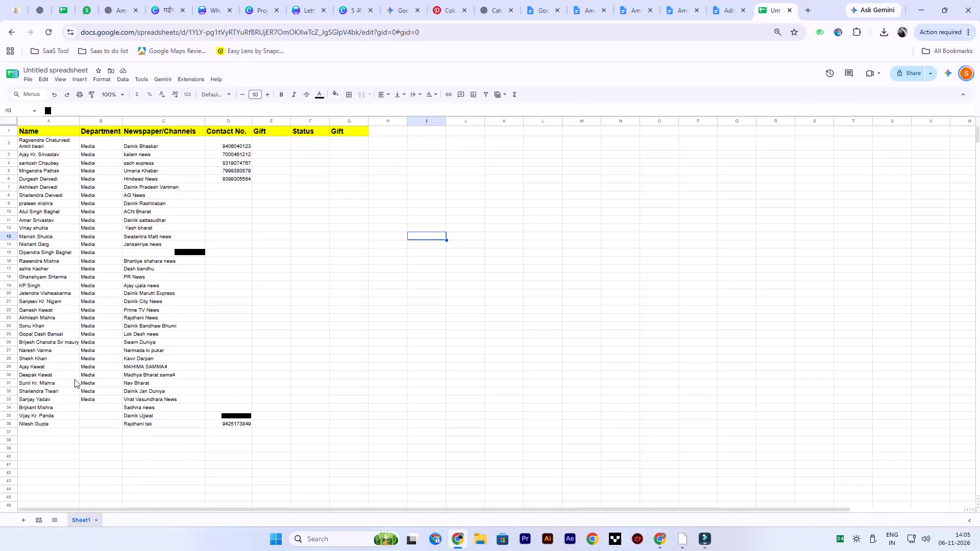
Fill A37 with a new contact's name by copying the name from A36 and changing the first name to "Ankit".
double_click(40, 432)
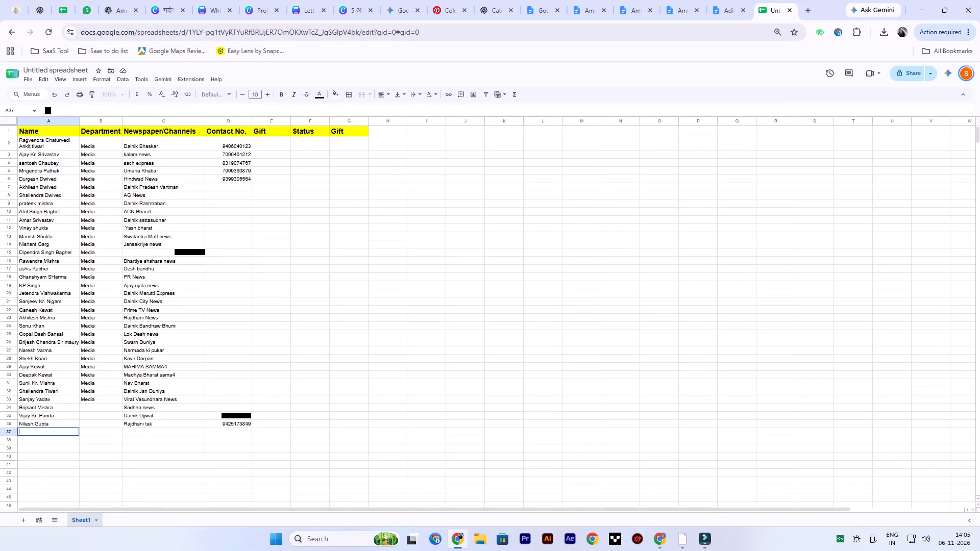
double_click(57, 424)
left_click_drag(60, 424, 12, 424)
key("ctrl+c")
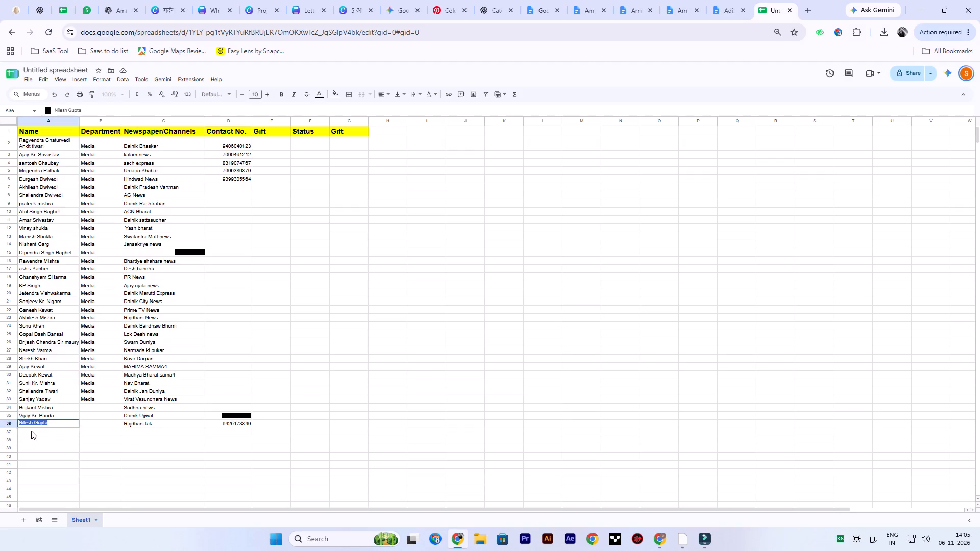
double_click(35, 430)
key("ctrl+v")
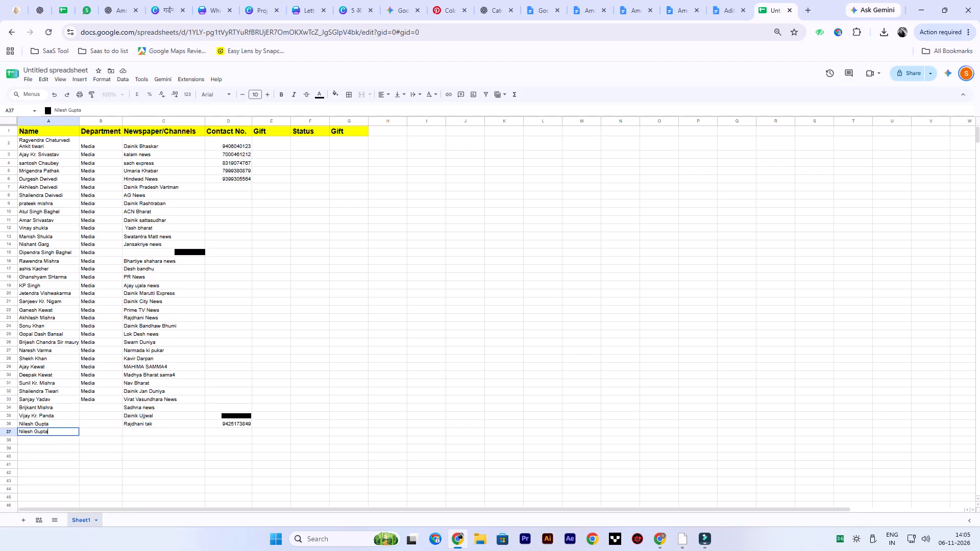
left_click_drag(31, 431, 2, 433)
key("n")
type("kit")
key("Right")
key("BackSpace")
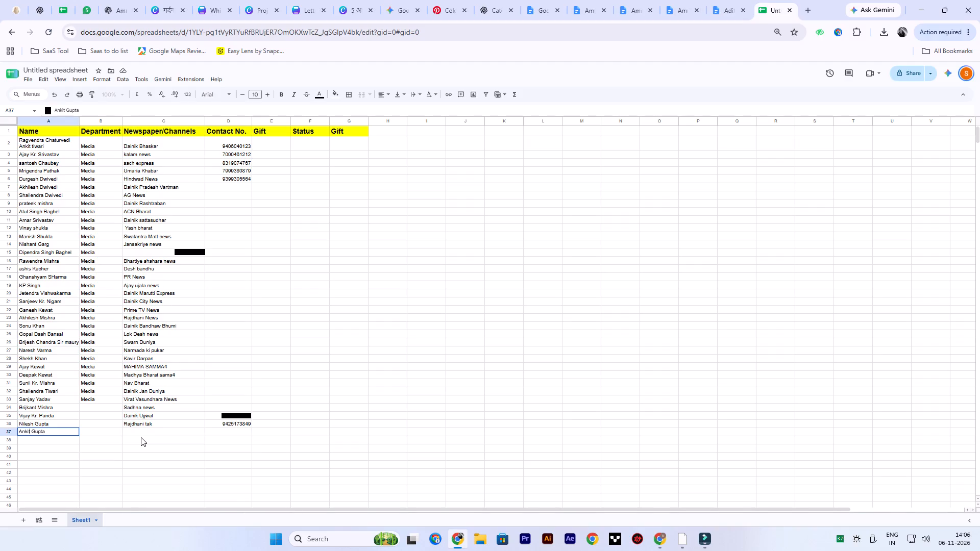
left_click(59, 432)
Open the Newspaper/Channels cell C37 in the new contact's row for editing.
double_click(133, 431)
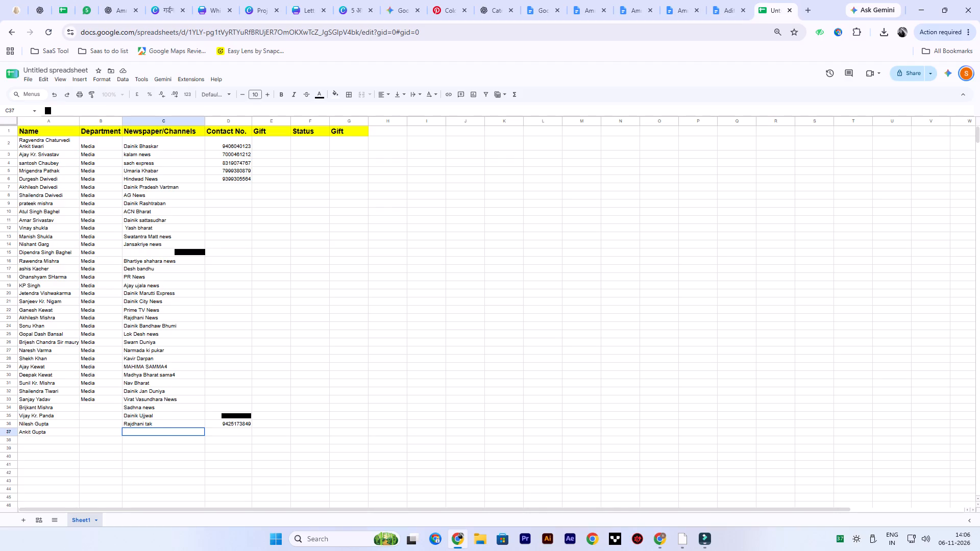
left_click(157, 431)
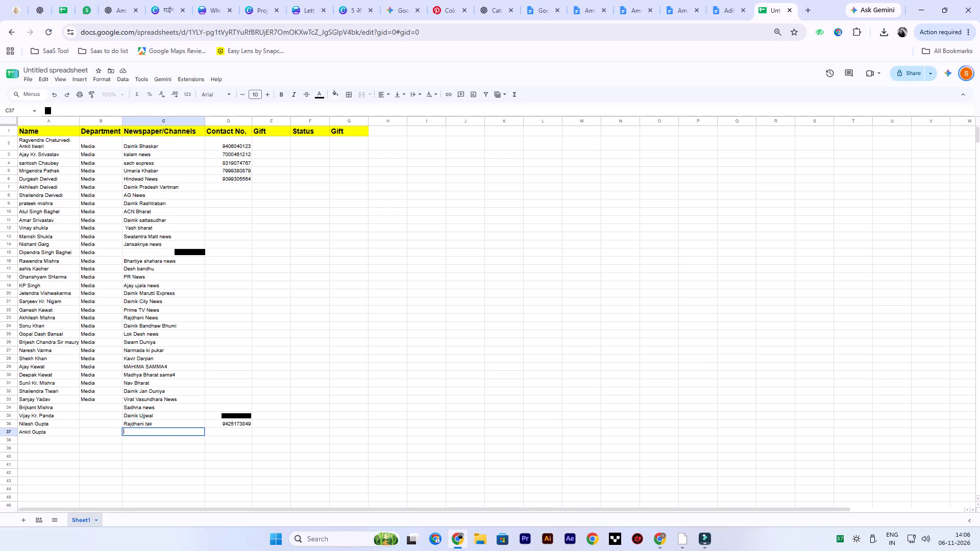
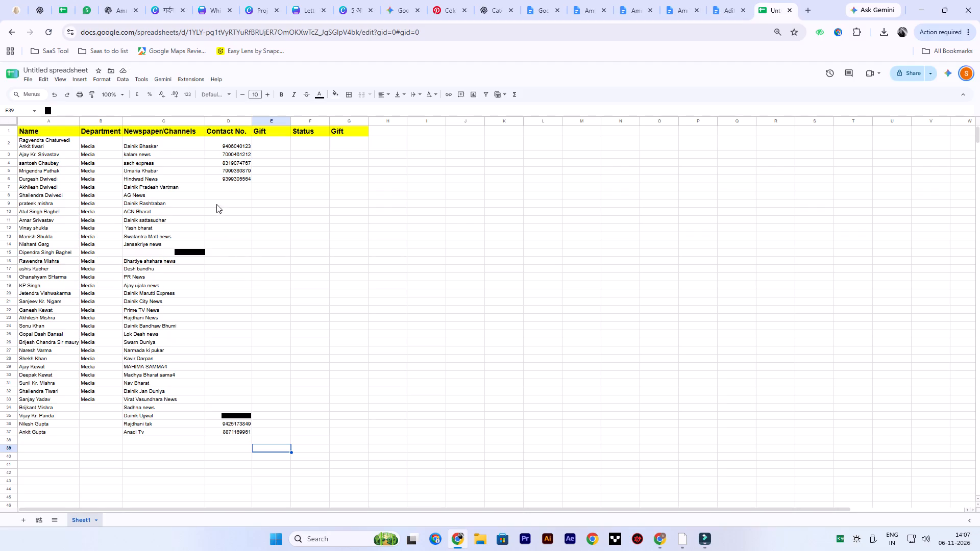
Open the empty Contact No. cell D7 in the Dainik Pradesh Vartman row for editing.
double_click(220, 187)
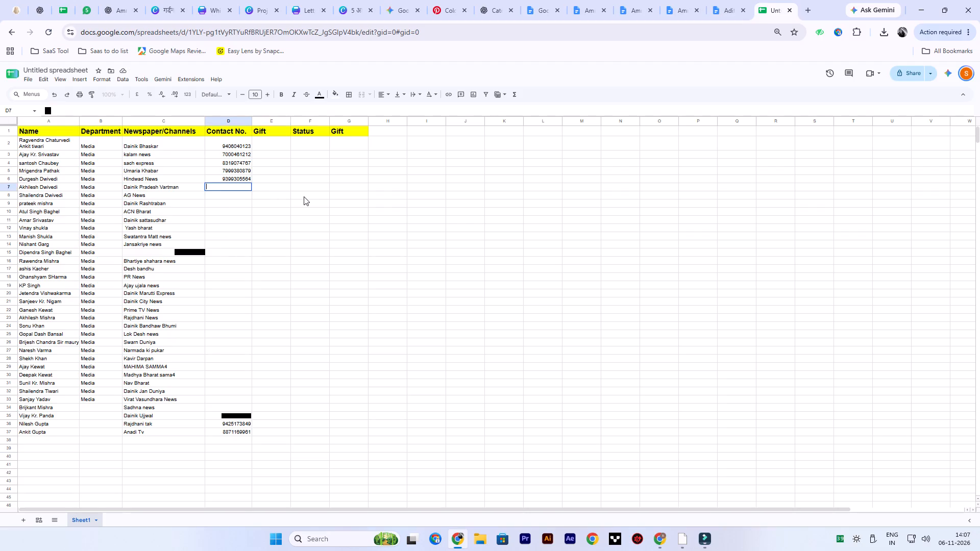
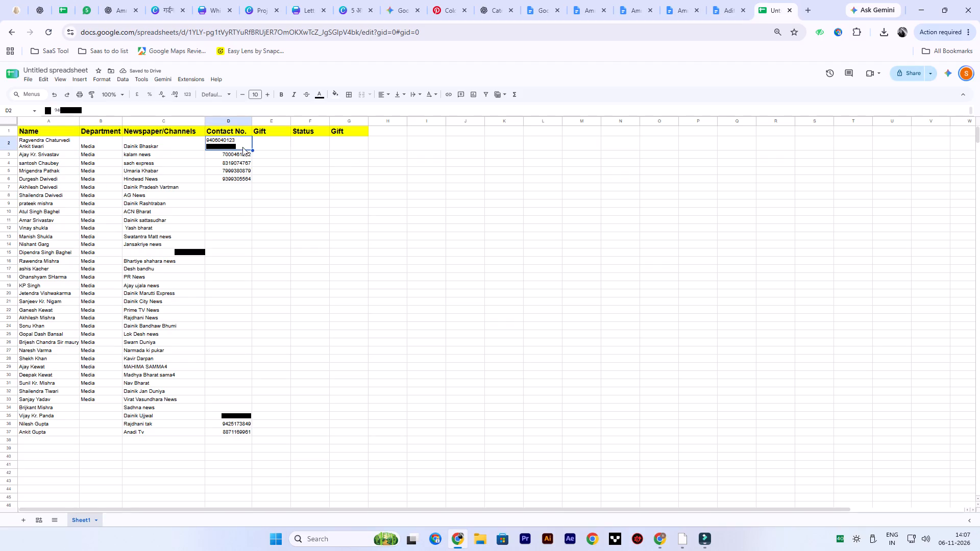
Right-align the contact numbers in cell D2 of the Dainik Bhaskar row.
left_click(385, 95)
left_click(406, 110)
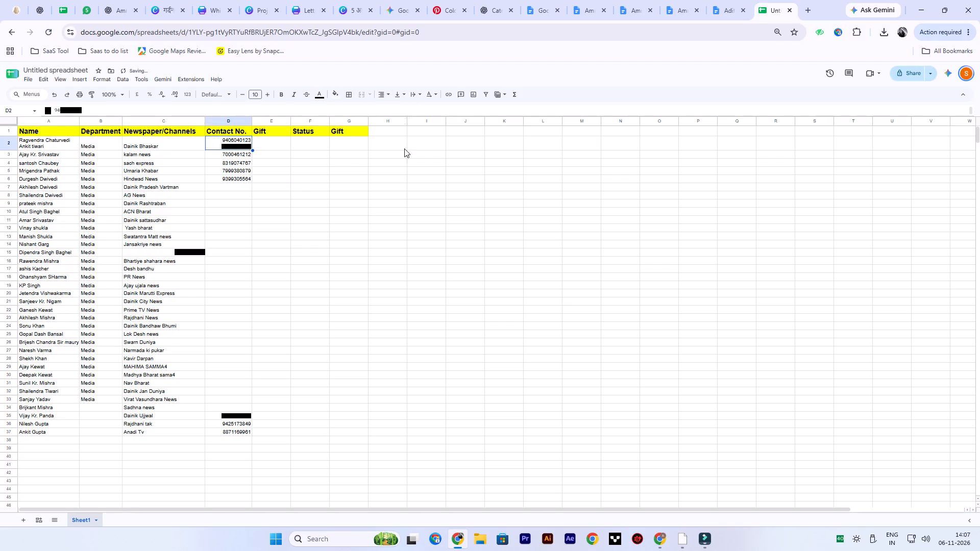
Select the empty Contact No. cell D7 in the Dainik Pradesh Vartman row.
left_click(230, 187)
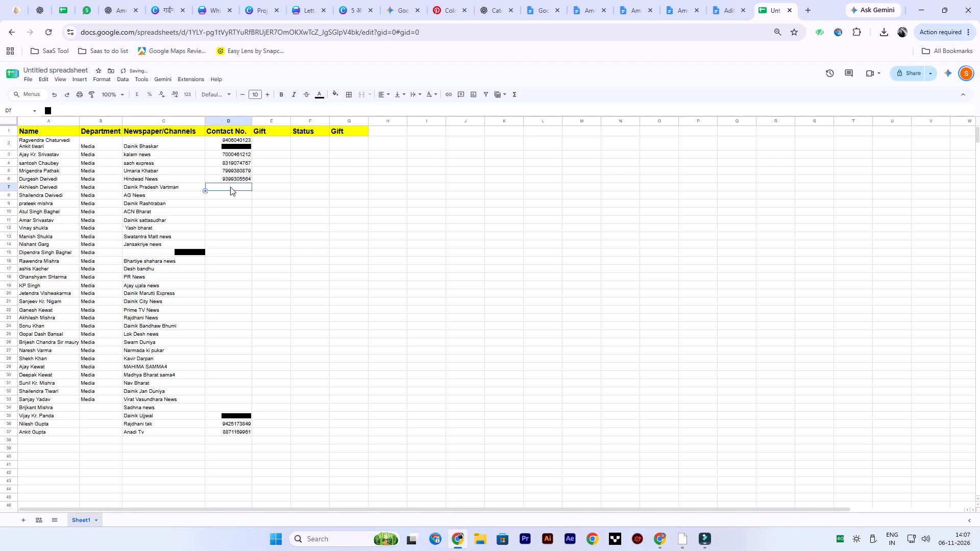
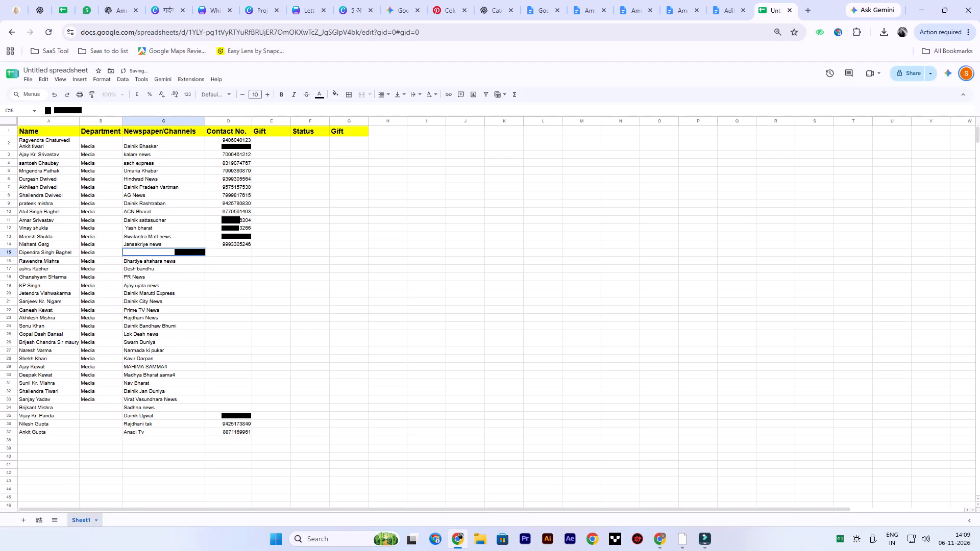
Fill the contact number misplaced in cell C15 across into the adjacent Contact No. cell D15.
left_click(176, 252)
left_click(249, 270)
left_click(174, 252)
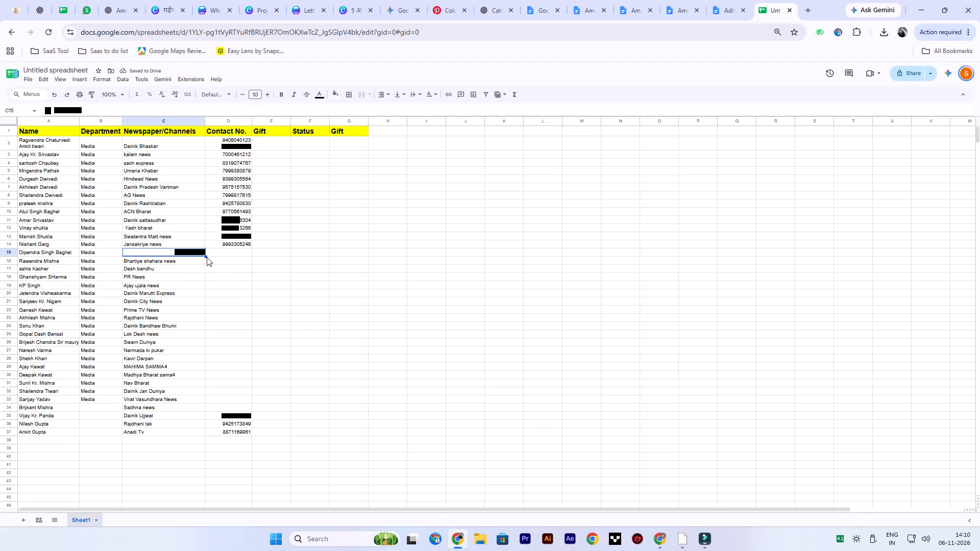
left_click_drag(206, 256, 239, 255)
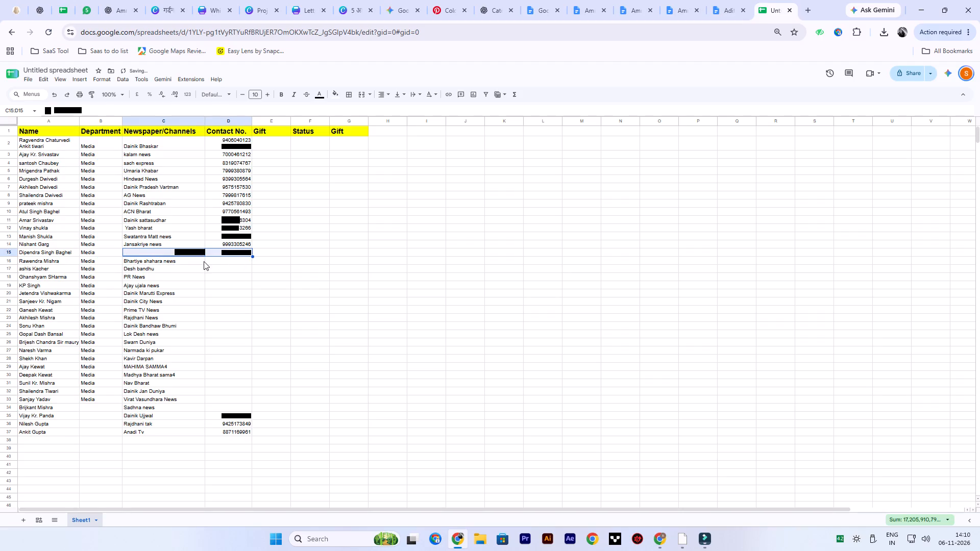
left_click(298, 279)
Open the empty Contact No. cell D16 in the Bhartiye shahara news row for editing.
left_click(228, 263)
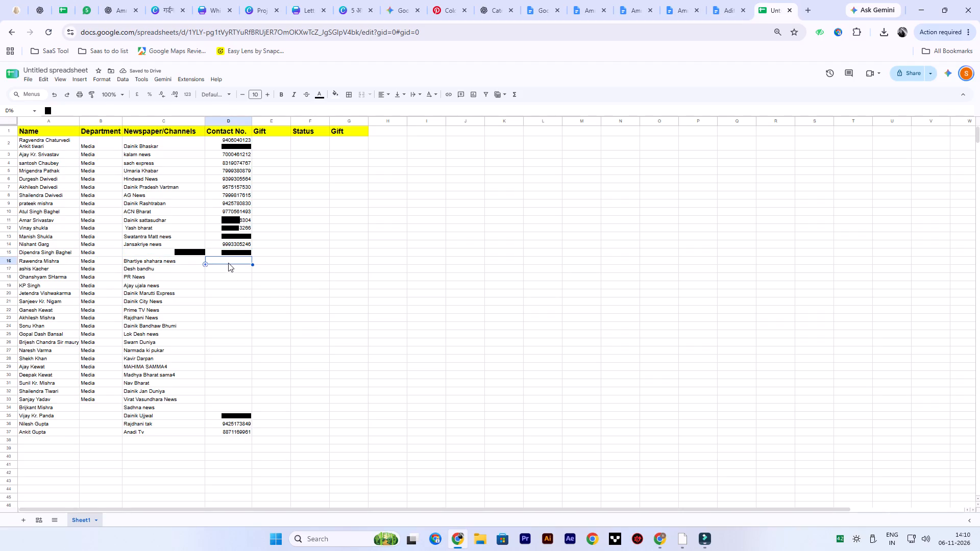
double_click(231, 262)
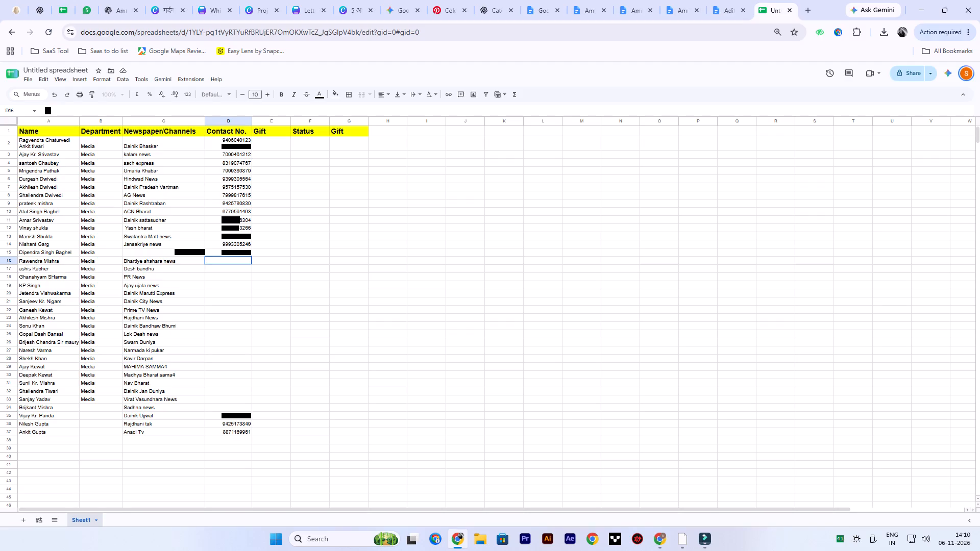
Clear the duplicate Gift header from cell G1, after the Status column.
left_click(350, 131)
key("Delete")
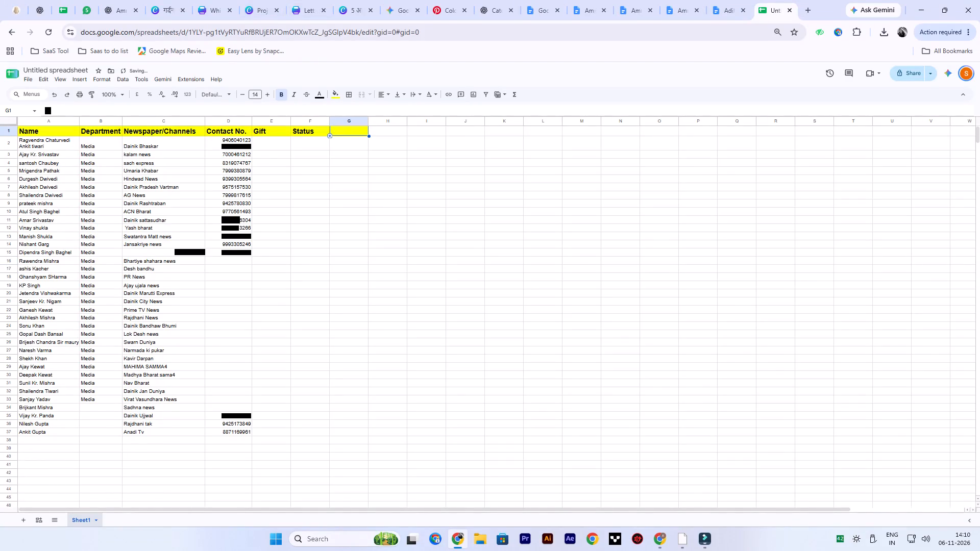
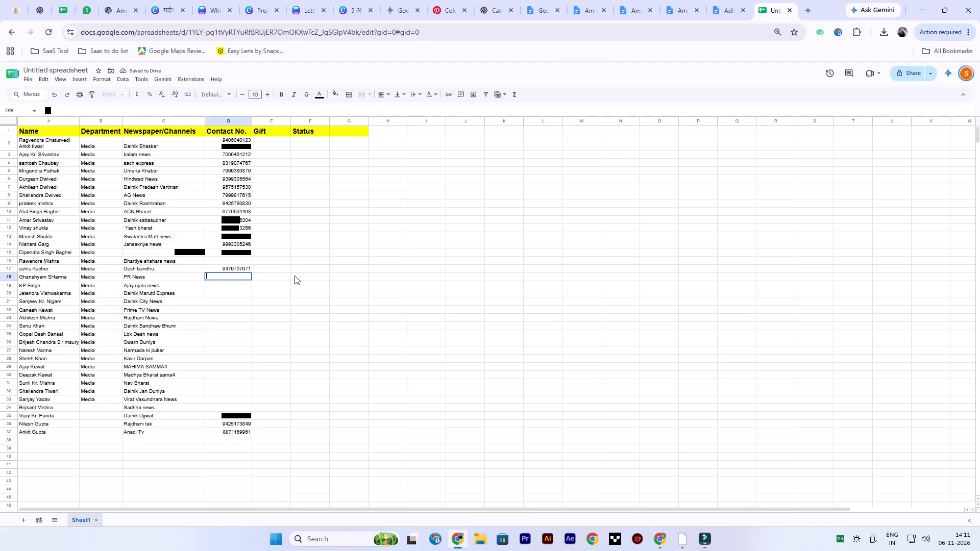
Enter the missing ten-digit contact number in Contact No. cell D18 of the PR News row.
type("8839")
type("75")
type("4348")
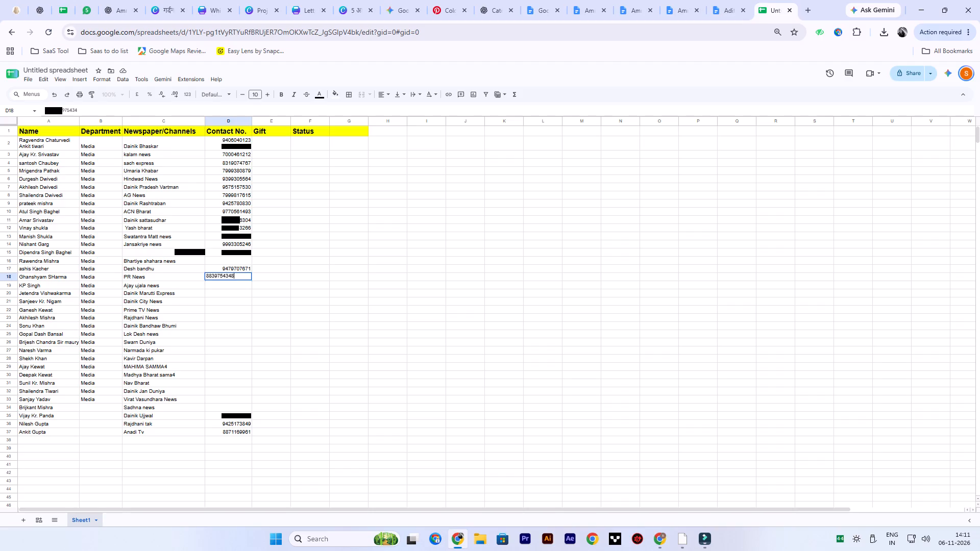
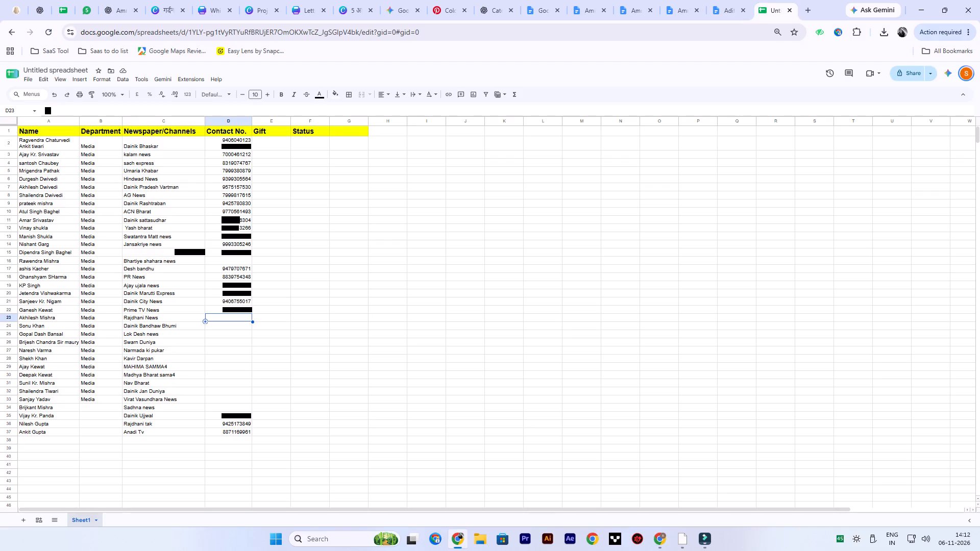
Enter the missing contact number in Contact No. cell D23 of the Rajdhani News row.
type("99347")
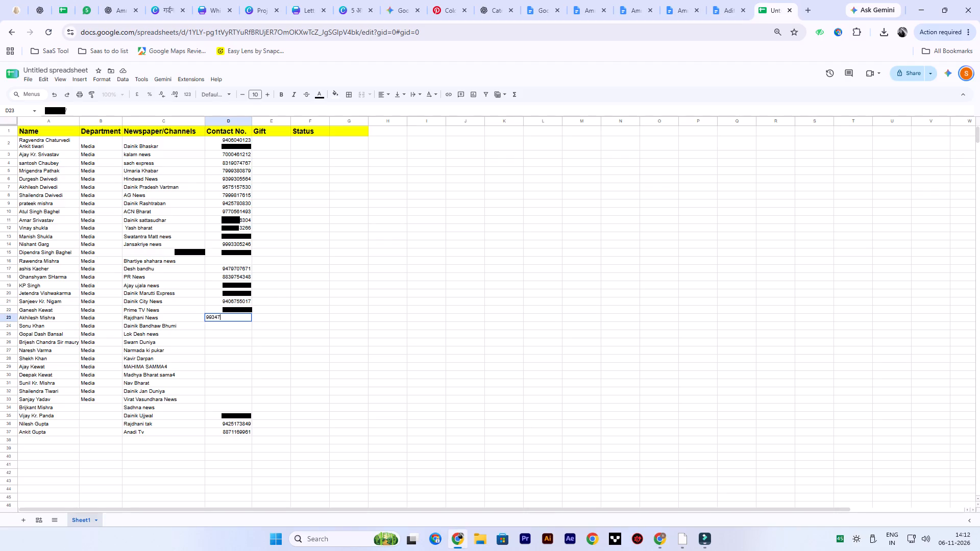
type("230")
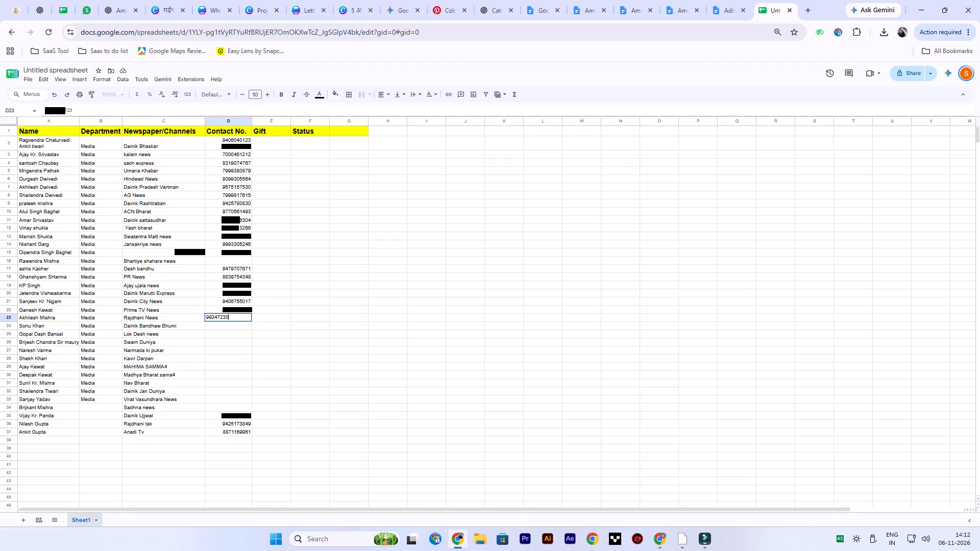
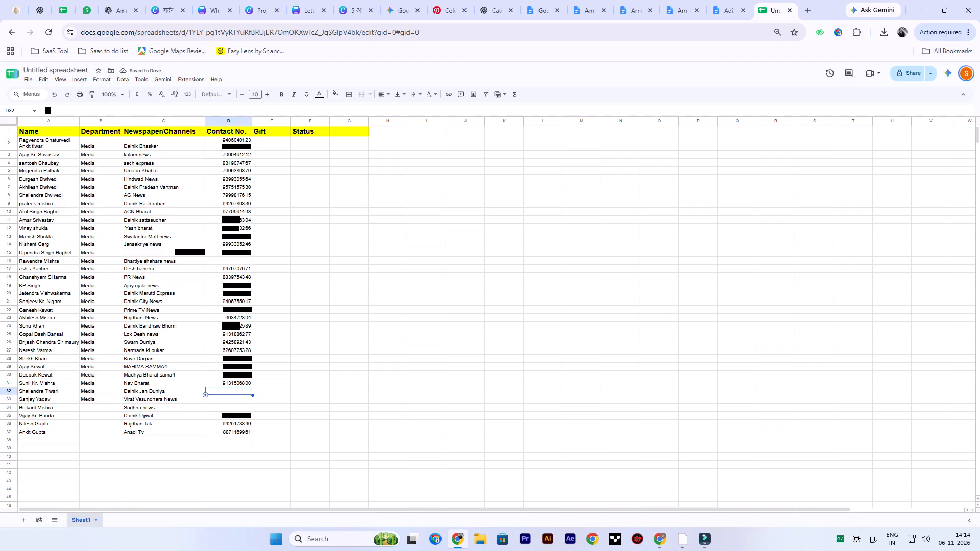
Enter the missing contact number in Contact No. cell D32 of the Dainik Jan Duniya row.
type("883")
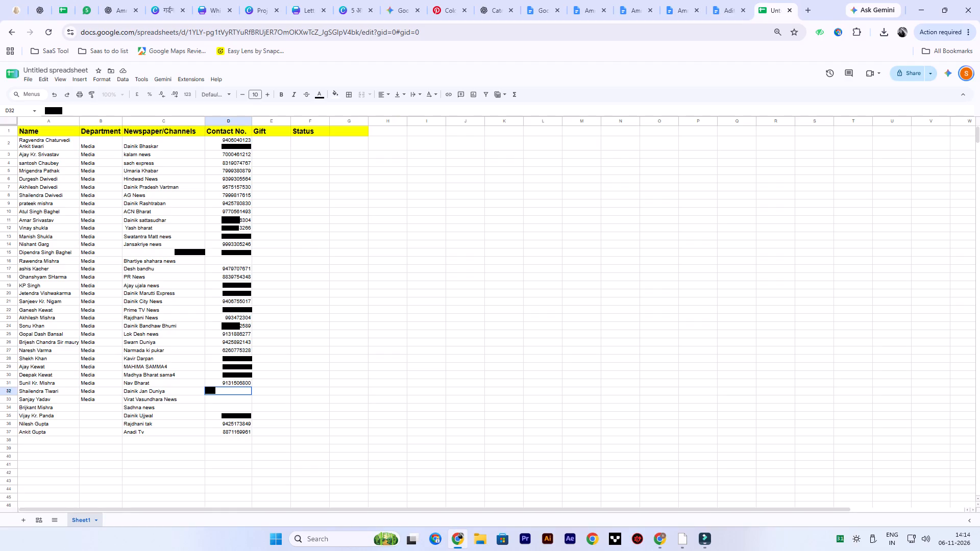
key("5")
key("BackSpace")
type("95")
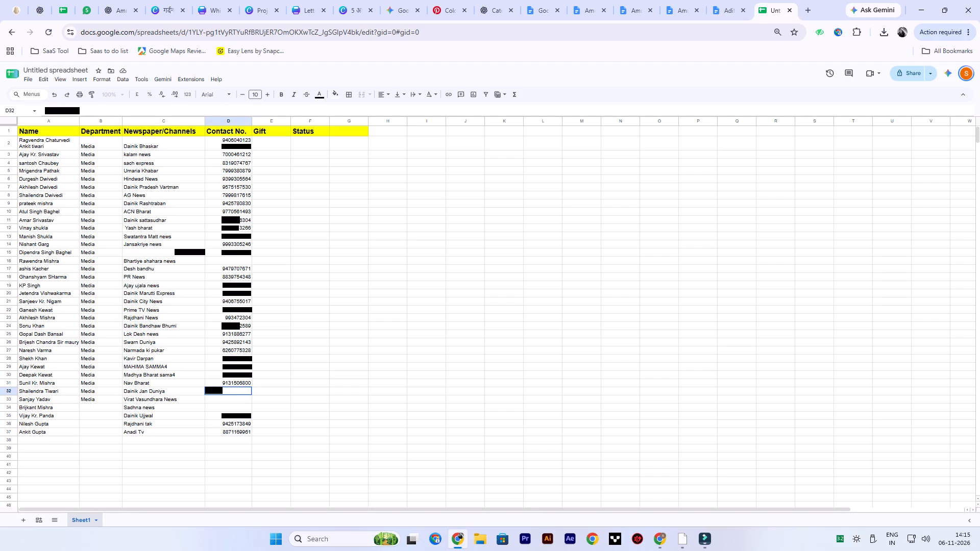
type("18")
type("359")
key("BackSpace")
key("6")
left_click(172, 440)
Enter the missing contact number in Contact No. cell D33 of the Virat Vasundhara News row.
double_click(234, 399)
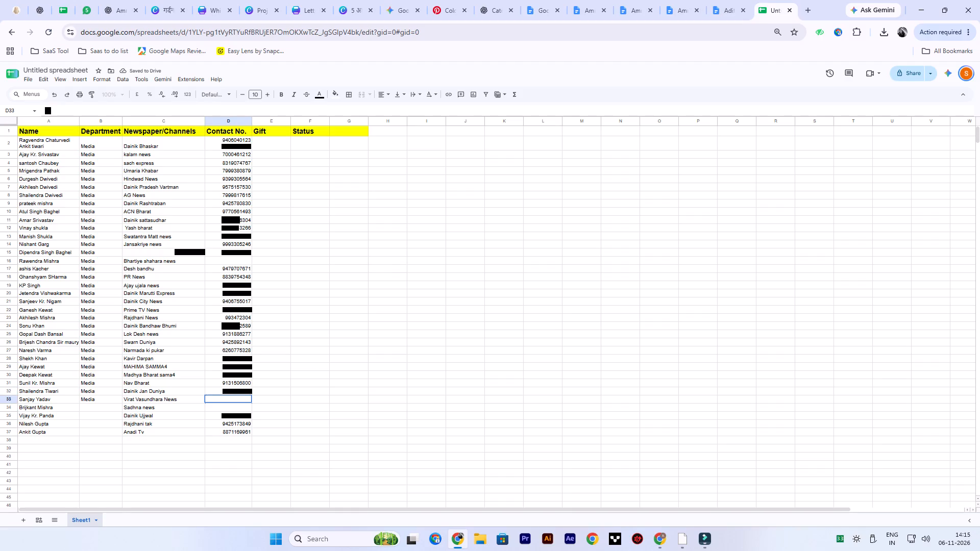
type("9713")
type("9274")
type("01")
left_click(285, 442)
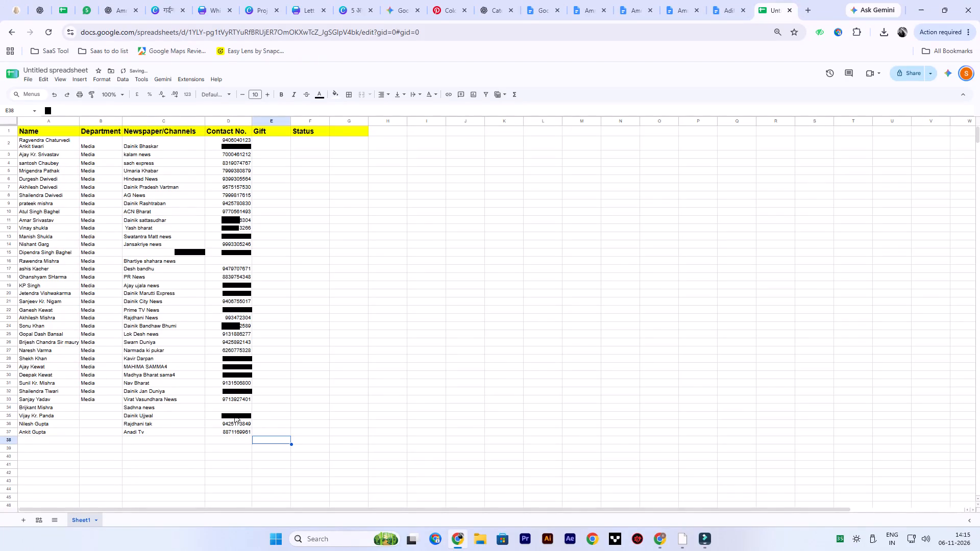
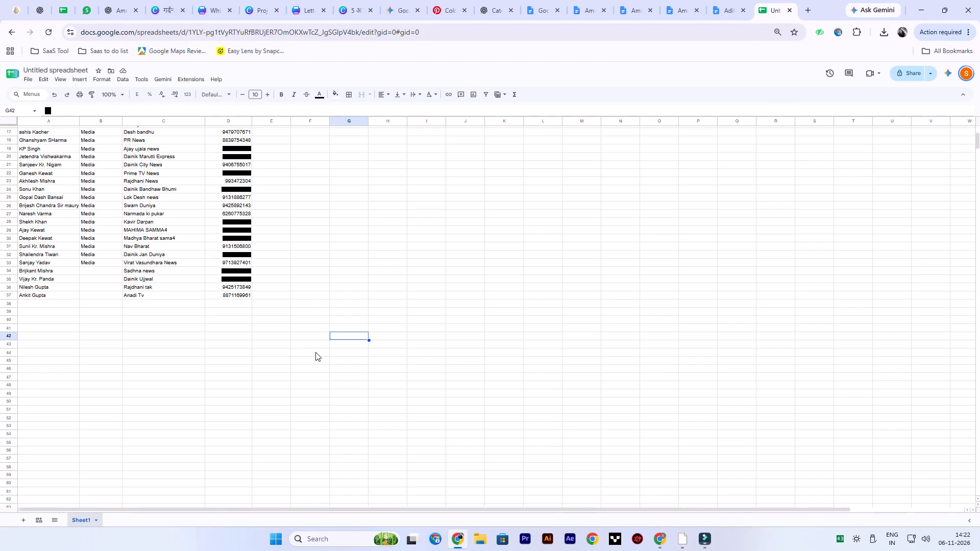
Switch from the spreadsheet to the other Chrome window, where the SAMA4 Google search is open.
left_click(660, 541)
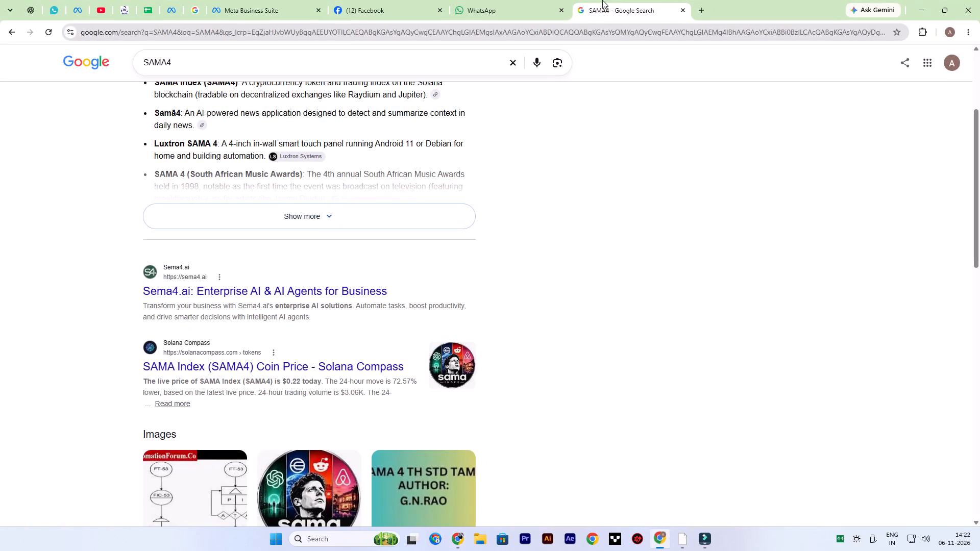
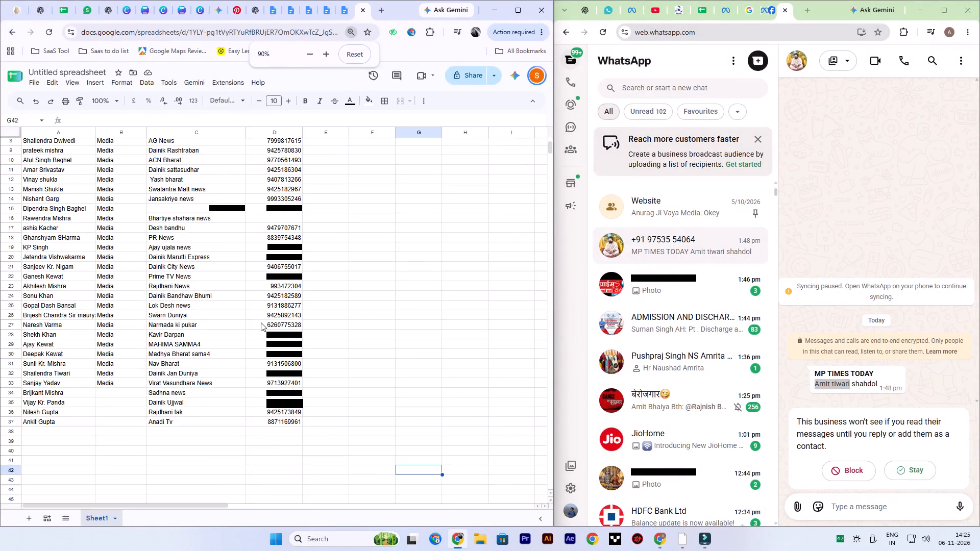
Paste the copied contact name into cell A38, the first empty row below the Anadi Tv entry.
scroll(261, 322, "down", 1, "ctrl")
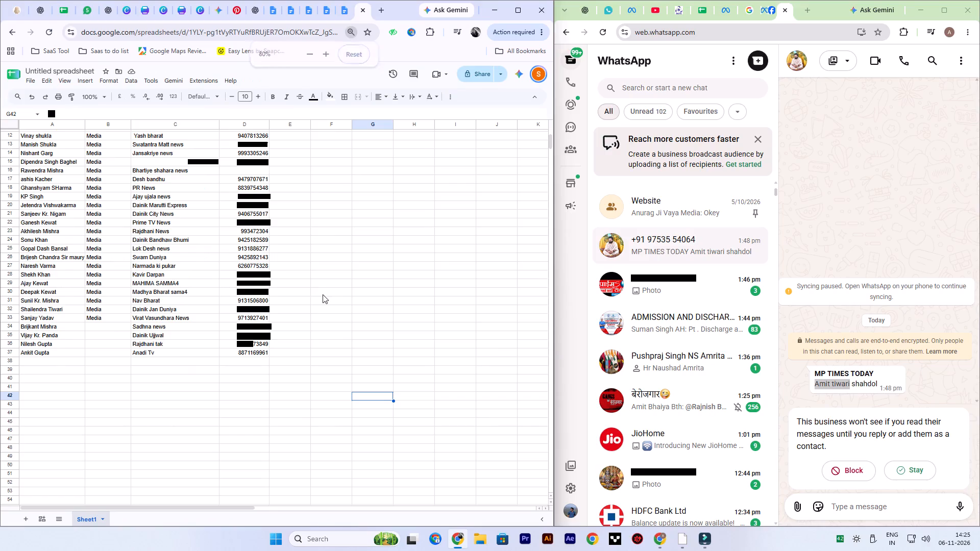
double_click(38, 361)
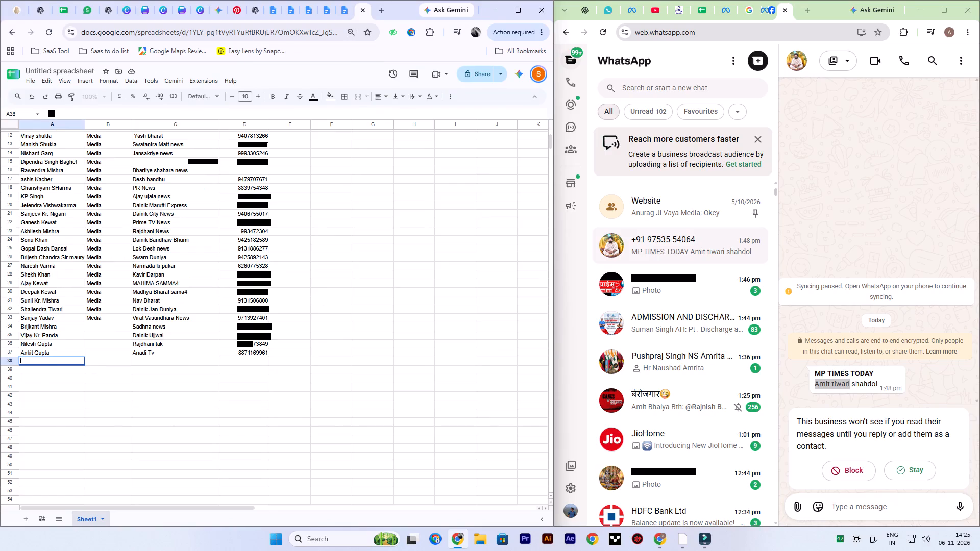
key("ctrl+v")
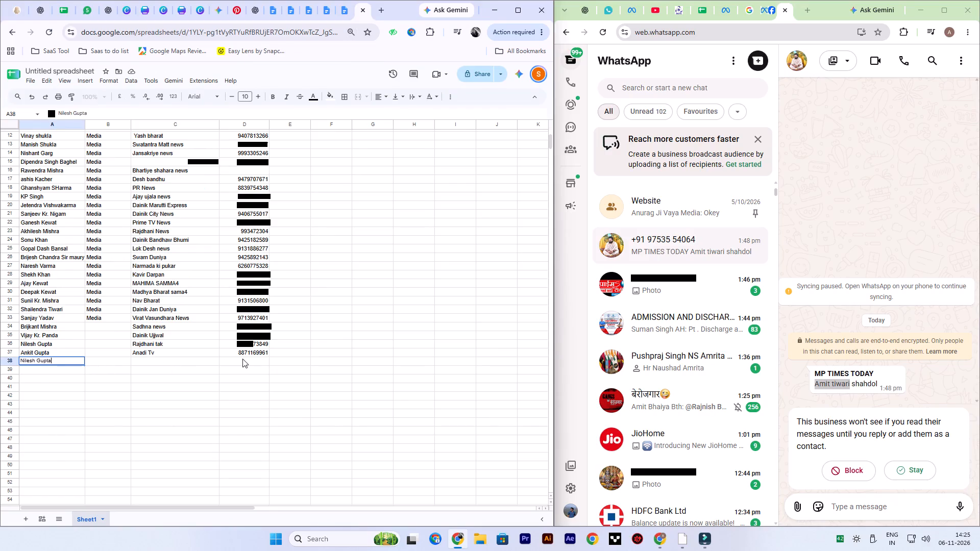
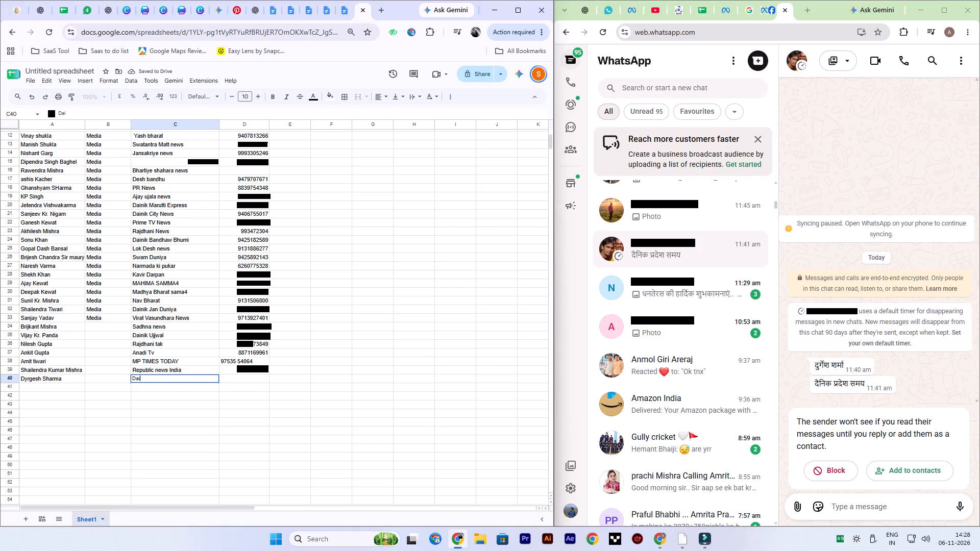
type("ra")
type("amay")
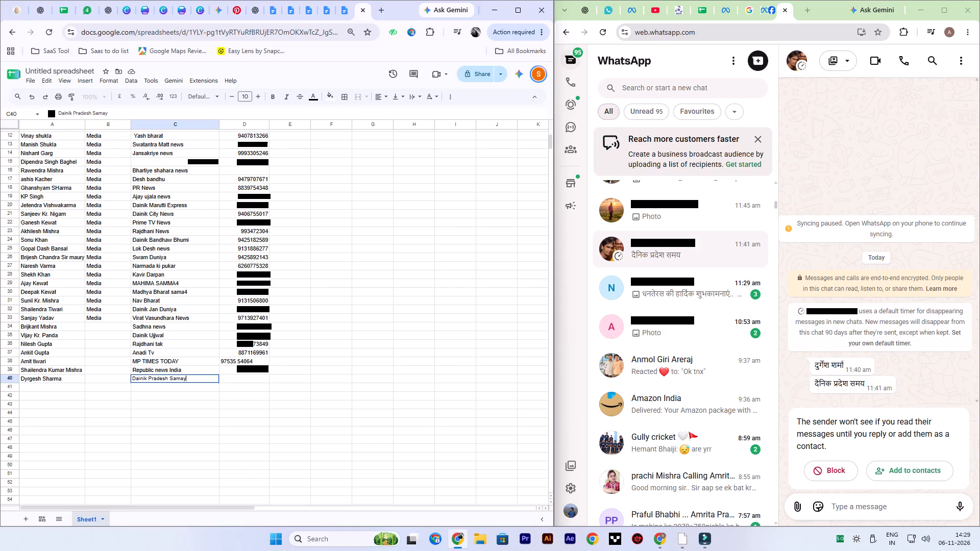
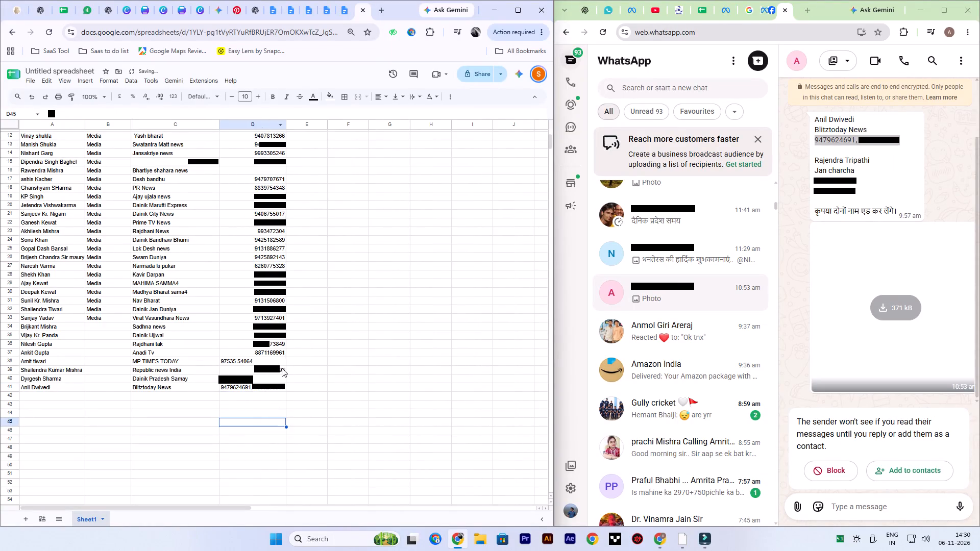
Right-align the contact numbers in D38 of the MP TIMES TODAY row and D40 of the Dainik Pradesh Samay row.
left_click(265, 359)
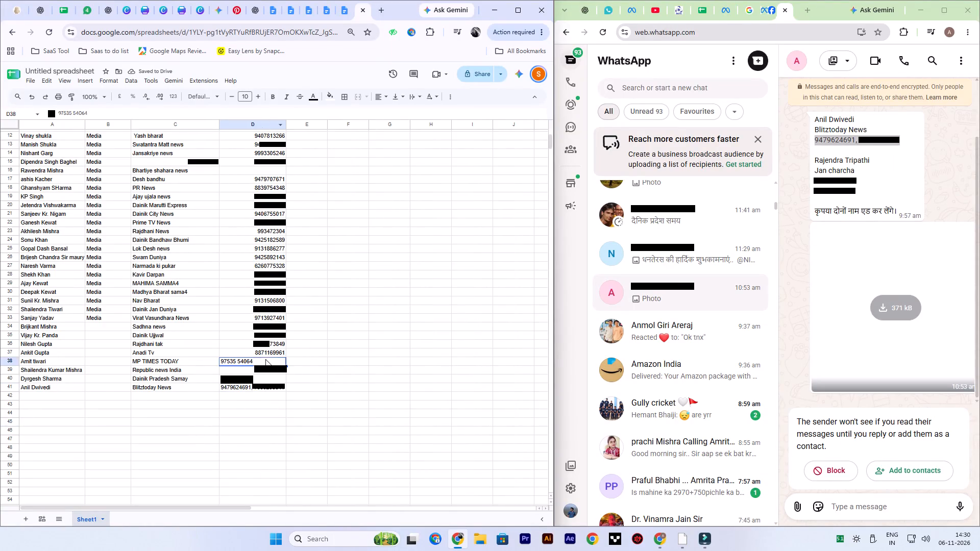
left_click(378, 98)
left_click(402, 111)
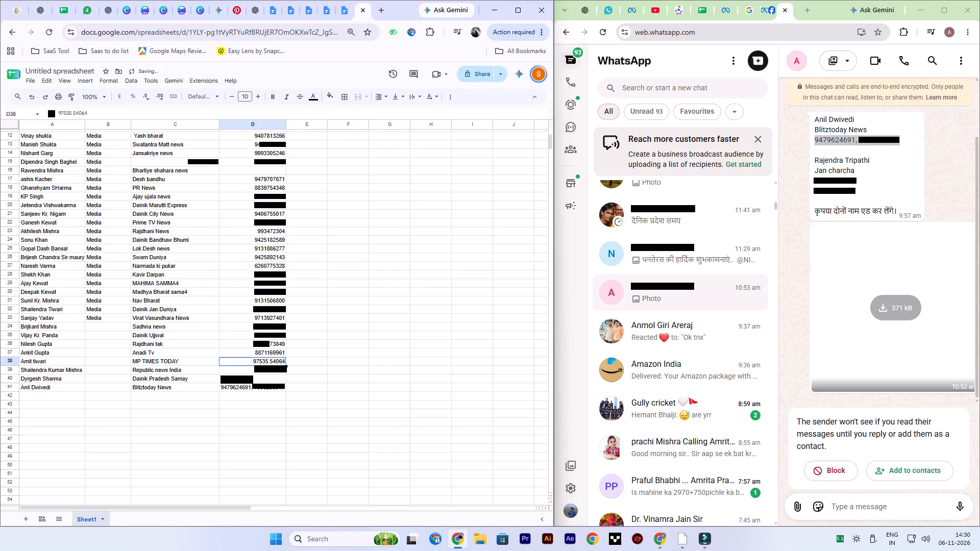
left_click(254, 379)
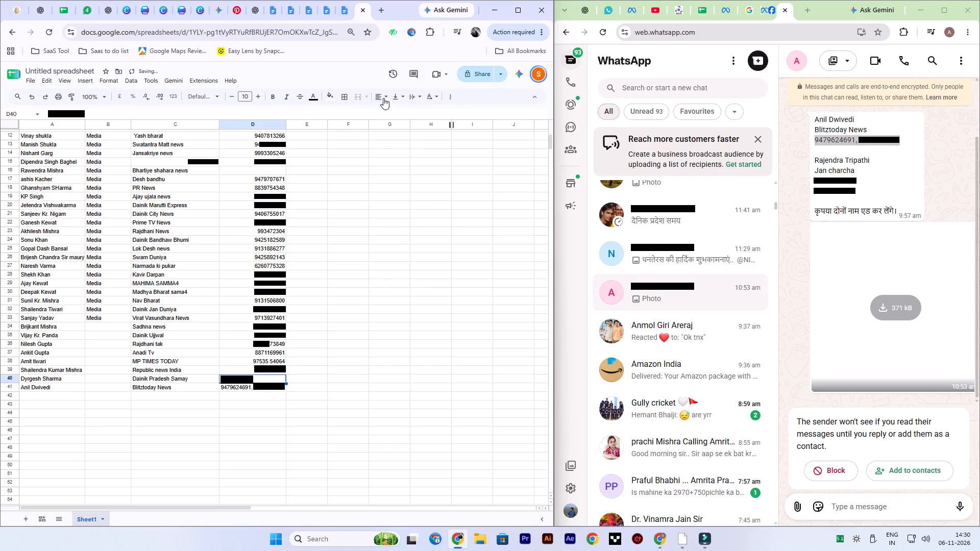
left_click(383, 98)
left_click(408, 113)
left_click(166, 449)
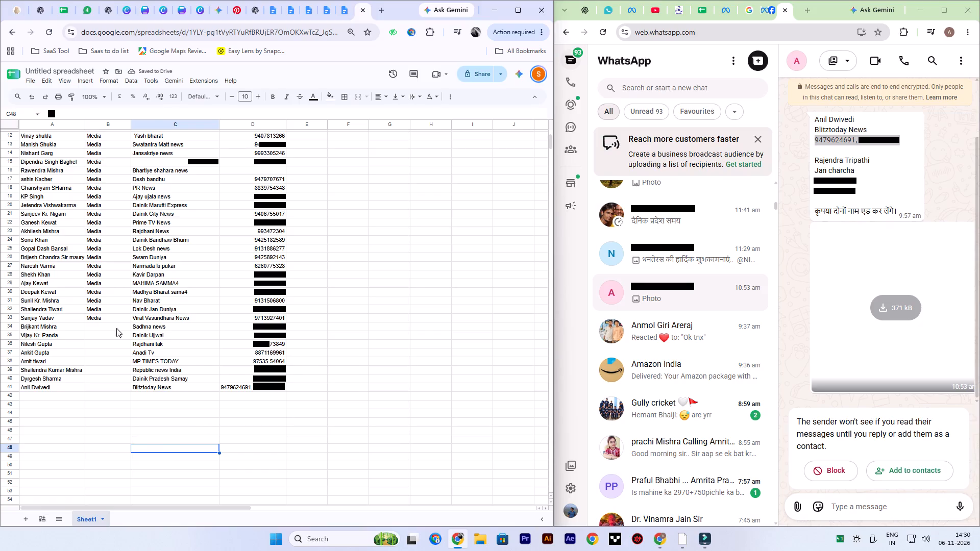
Fill the Media entry from B33 down through B41 so every listed contact has the category.
left_click(109, 309)
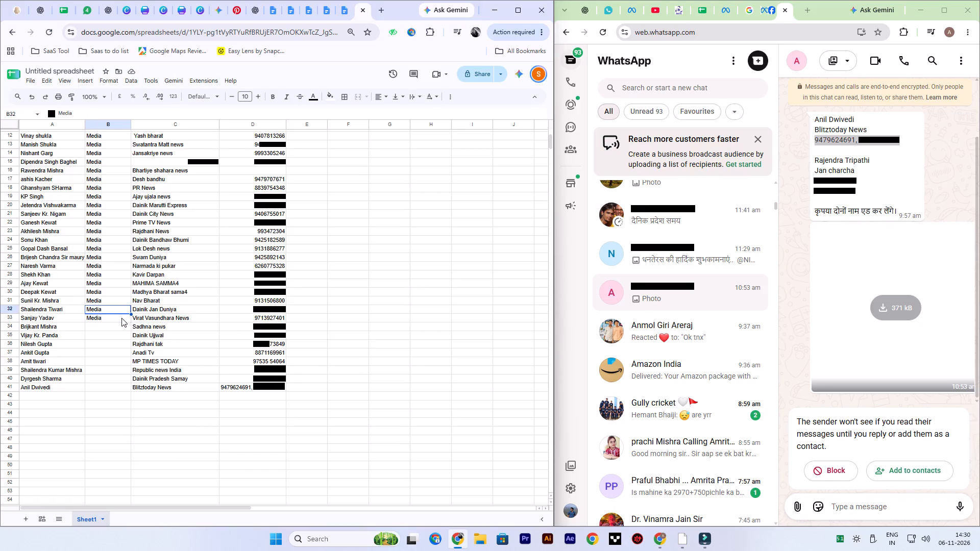
left_click(121, 318)
left_click_drag(130, 322, 132, 388)
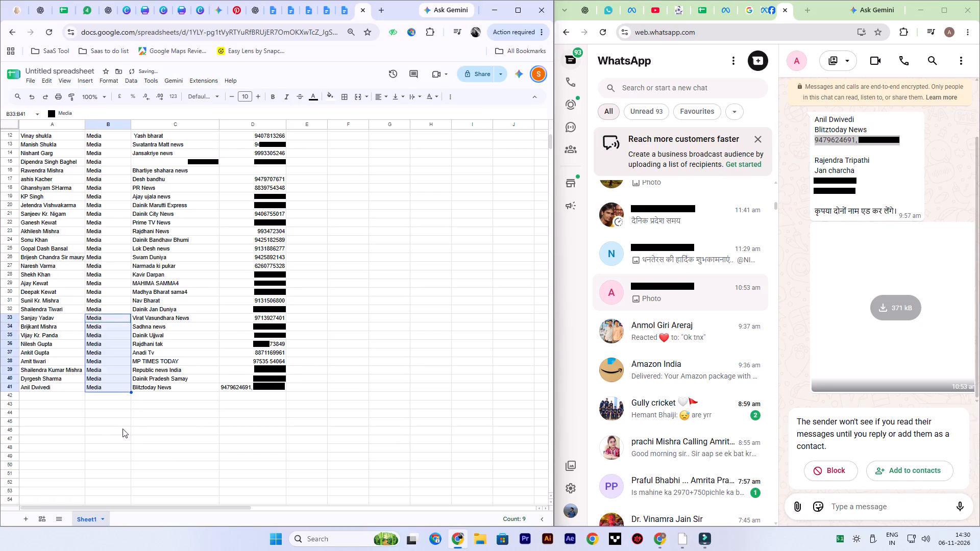
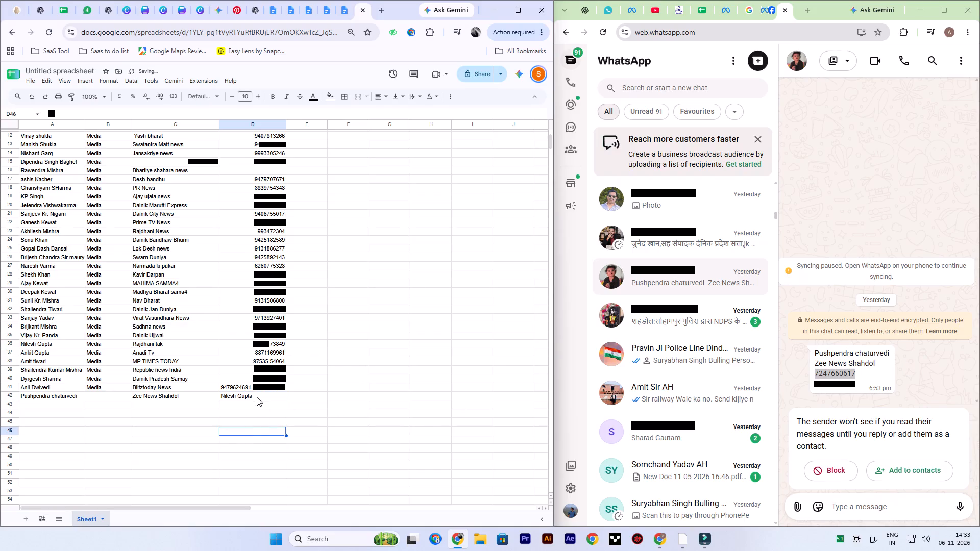
Clear the misplaced name from Contact No. cell D42 of the Zee News Shahdol row.
left_click_drag(257, 396, 212, 397)
left_click(271, 396)
left_click(266, 395)
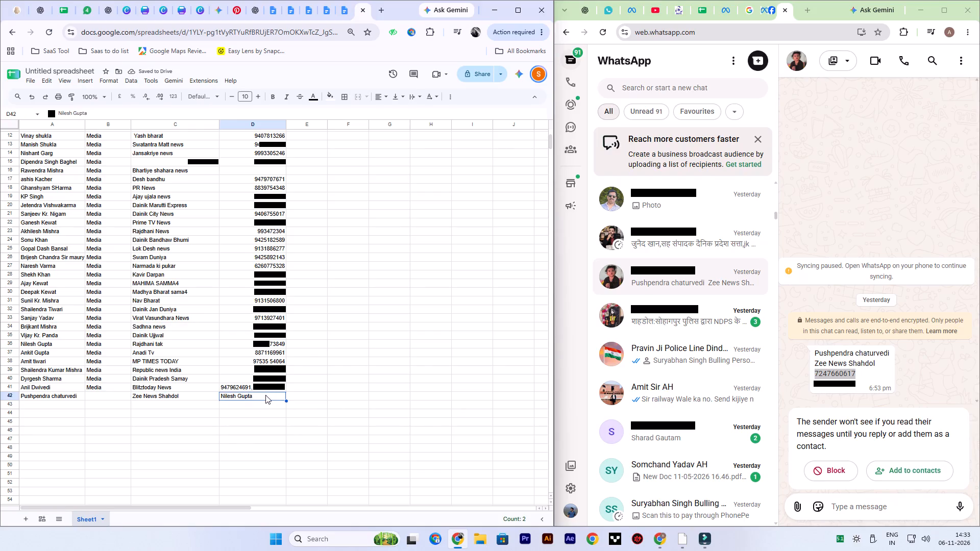
double_click(260, 397)
left_click_drag(256, 397, 217, 396)
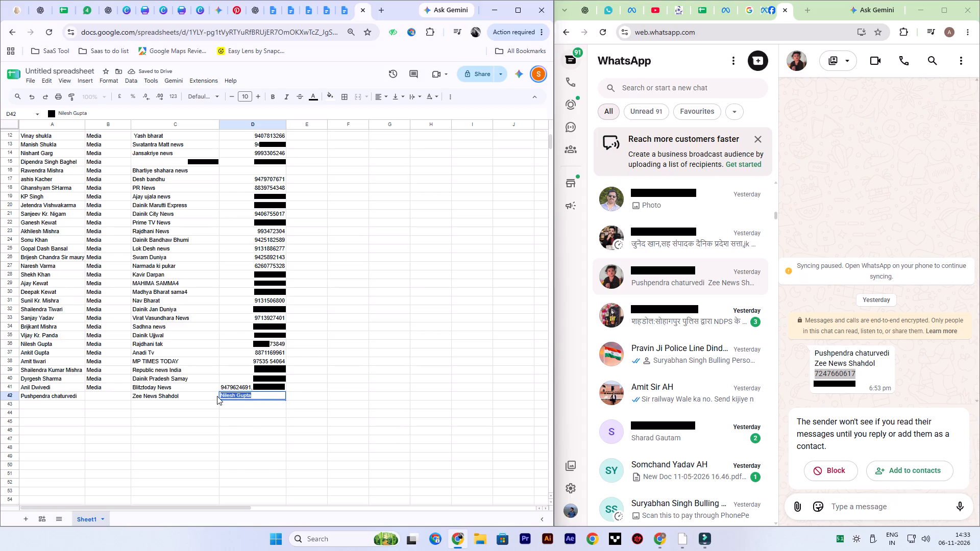
key("BackSpace")
left_click(264, 413)
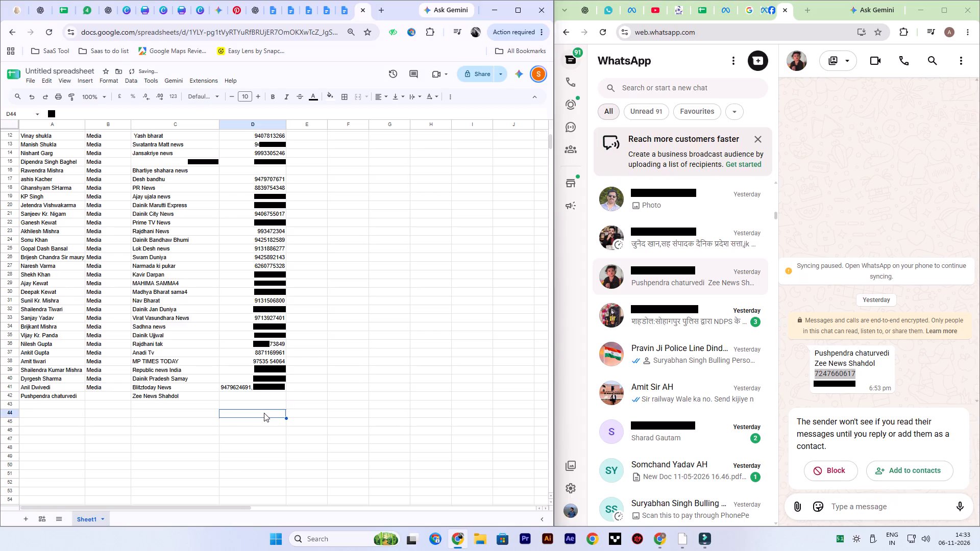
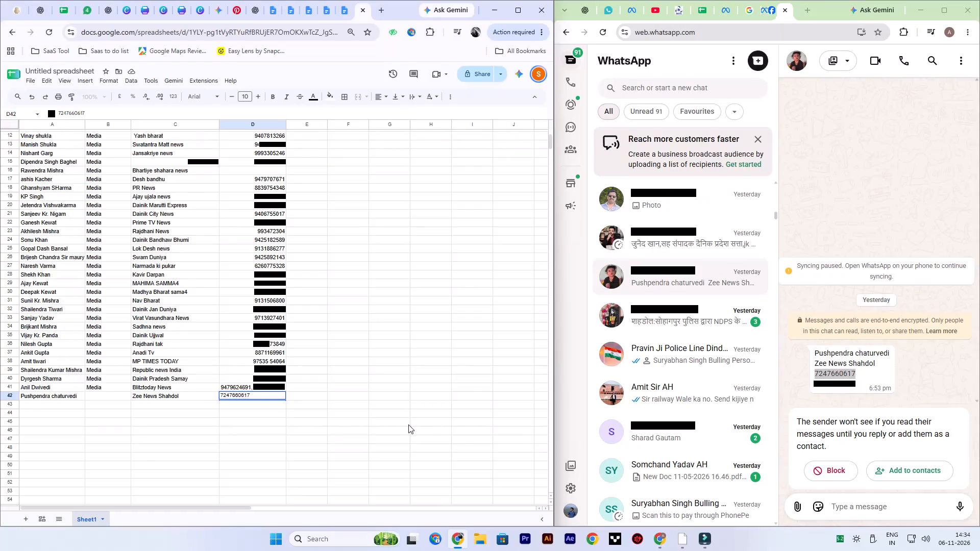
Commit the contact number in cell D42 of the Zee News Shahdol row and select the empty cell A43 below the list.
left_click(397, 424)
left_click(44, 405)
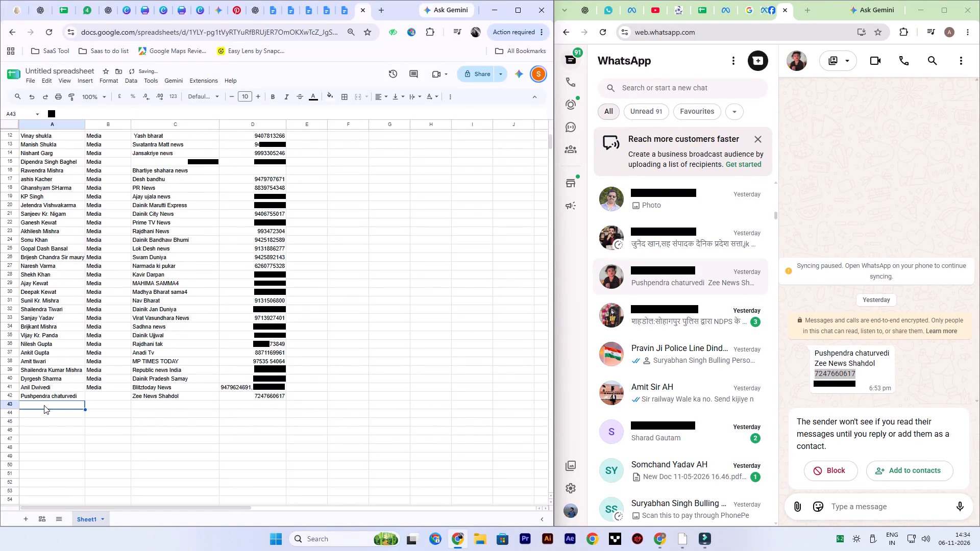
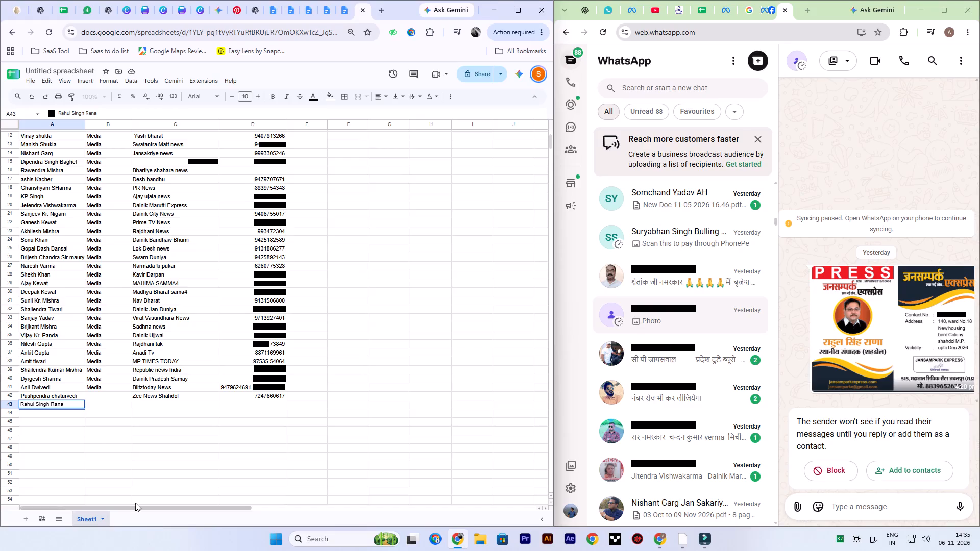
Open the empty newspaper name cell C43 in the last contact row for editing.
double_click(161, 404)
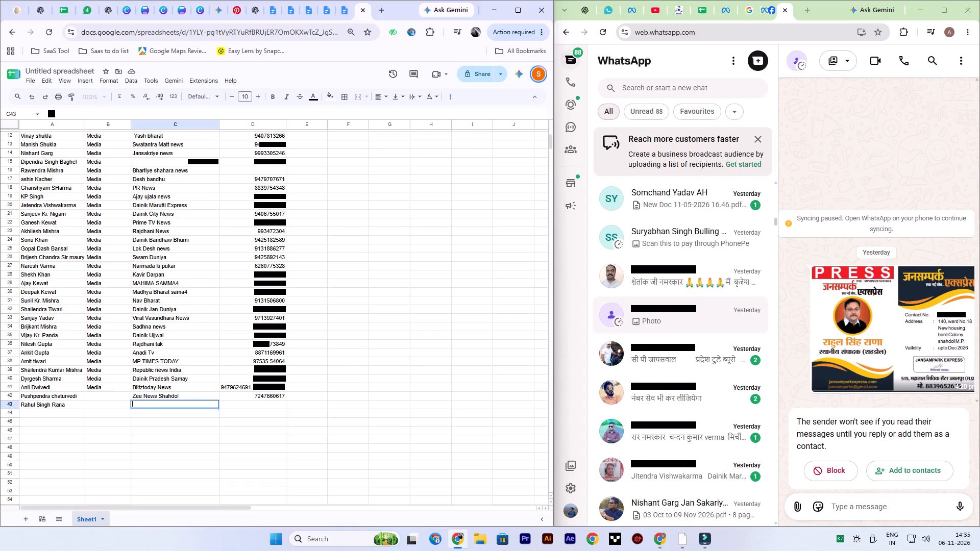
Enter "jan samopark" as the newspaper name in cell C43, the row of the last listed contact.
type("jan")
key("space")
type("samoark")
key("BackSpace")
key("BackSpace")
key("BackSpace")
type("park")
key("space")
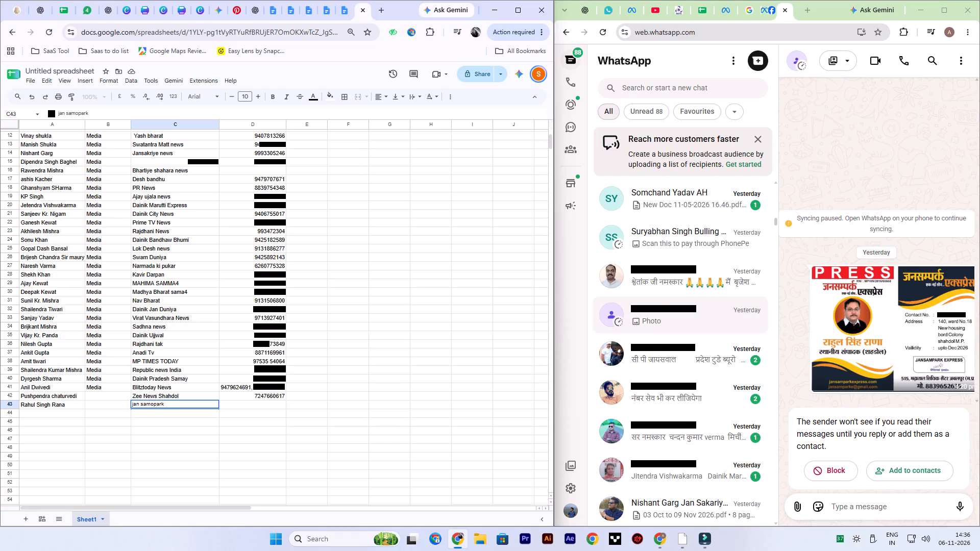
left_click(254, 404)
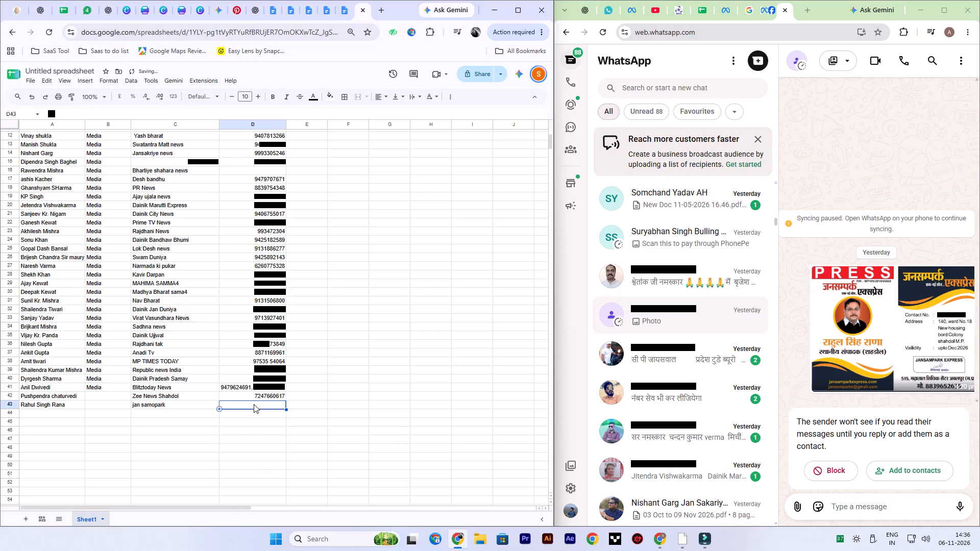
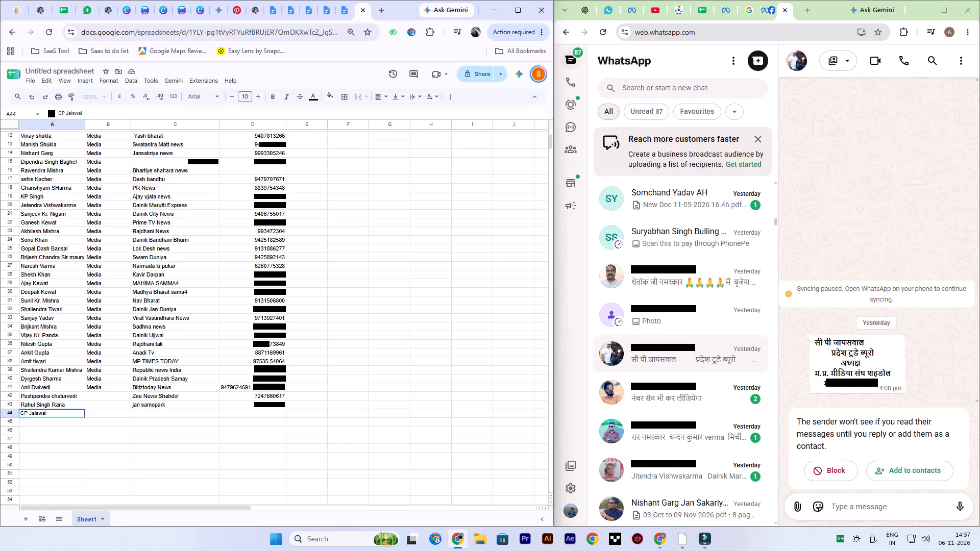
Select the newspaper name cell C44 in the new contact's row.
left_click(140, 412)
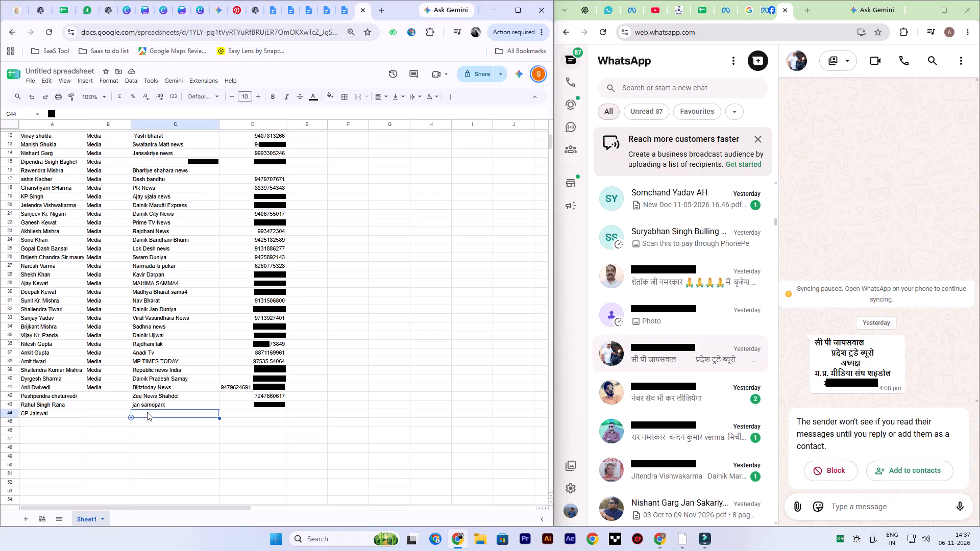
Enter "Madhya Pradesh" as the start of the newspaper or organisation name in cell C44, the row of the newest contact.
double_click(147, 412)
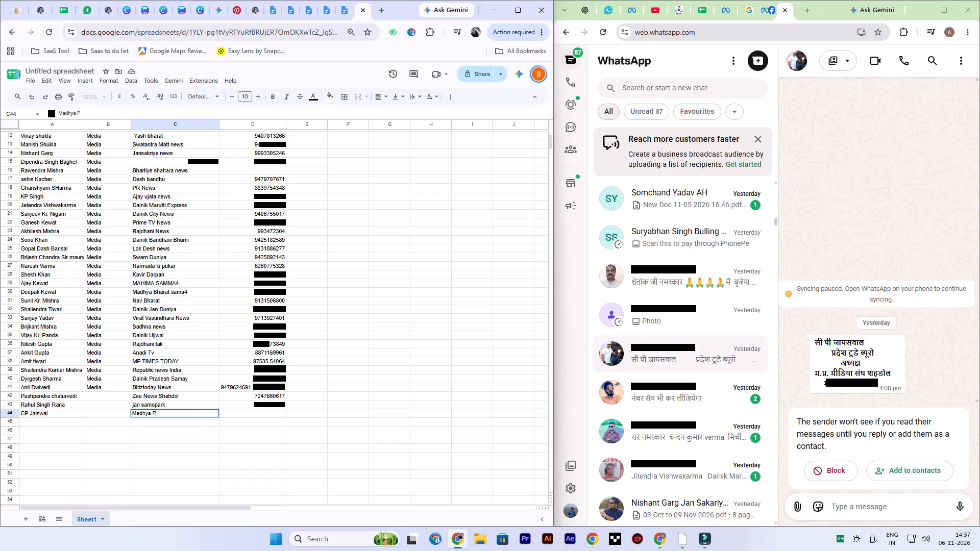
type("radesh")
key("space")
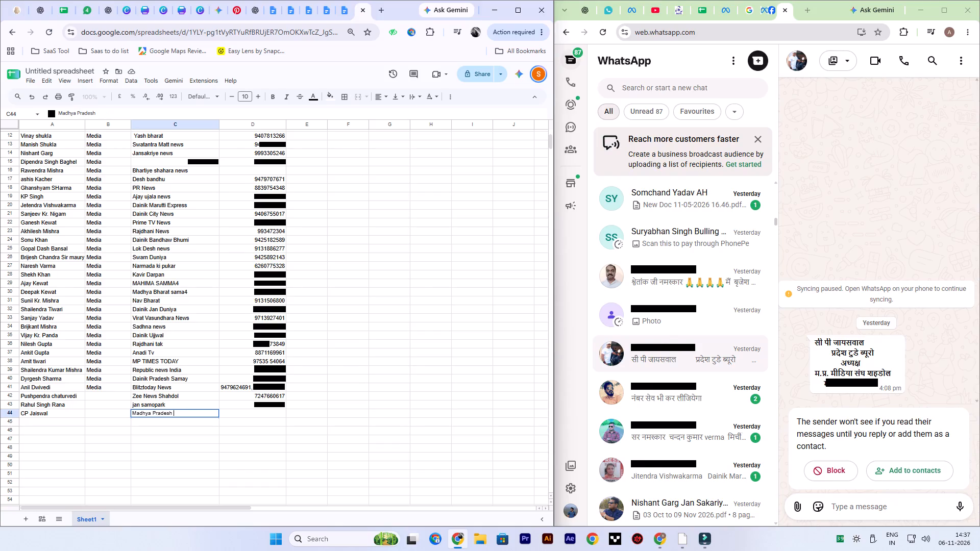
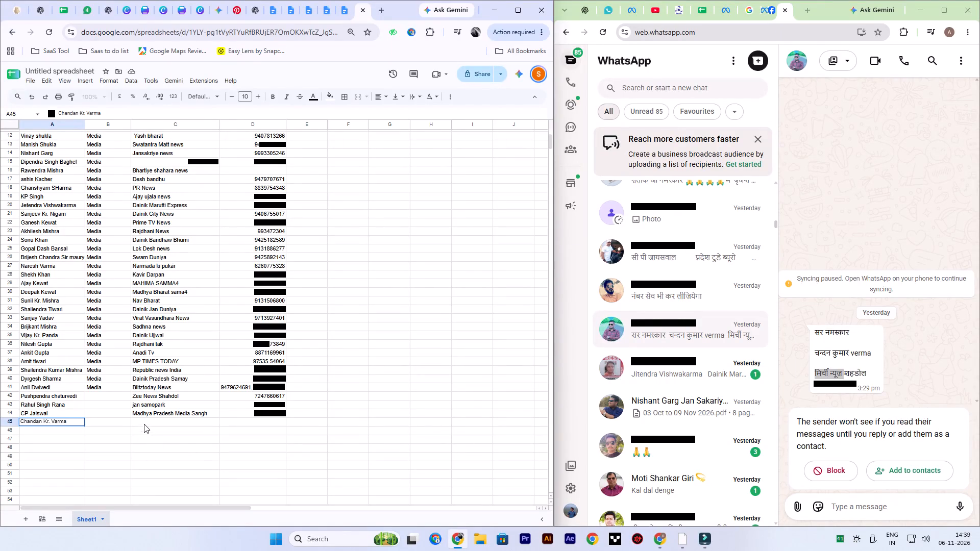
Enter "Mirchi News" as the newspaper or channel name in cell C45, the row of the newest contact.
left_click(144, 424)
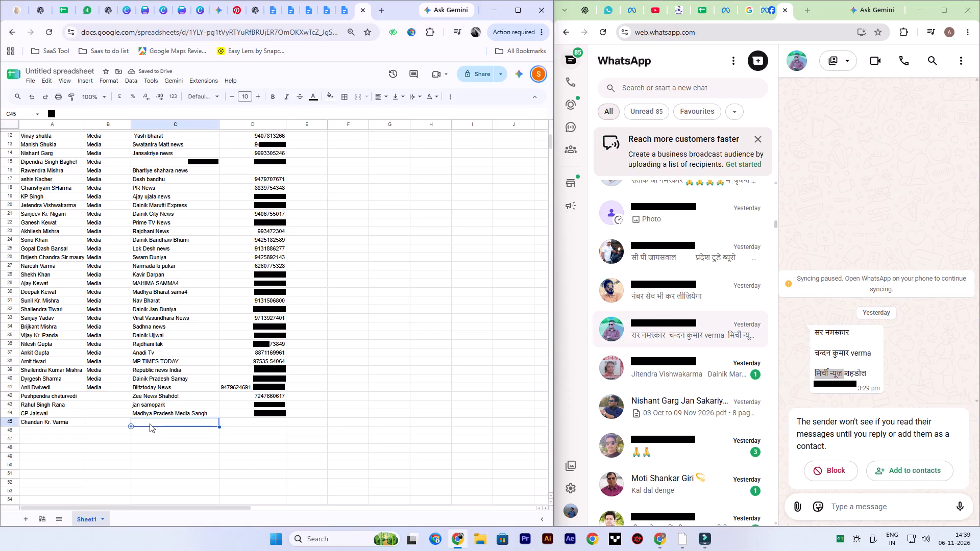
double_click(150, 423)
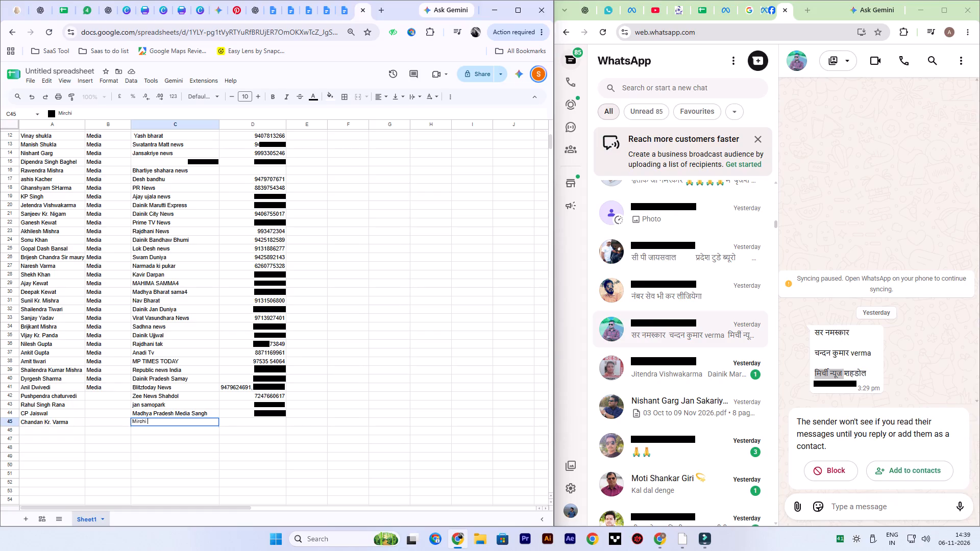
type("ews")
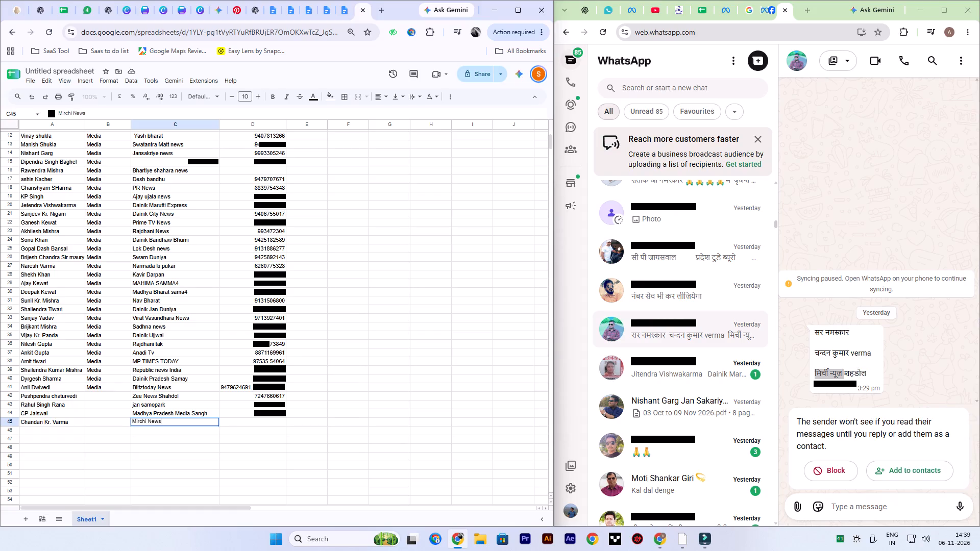
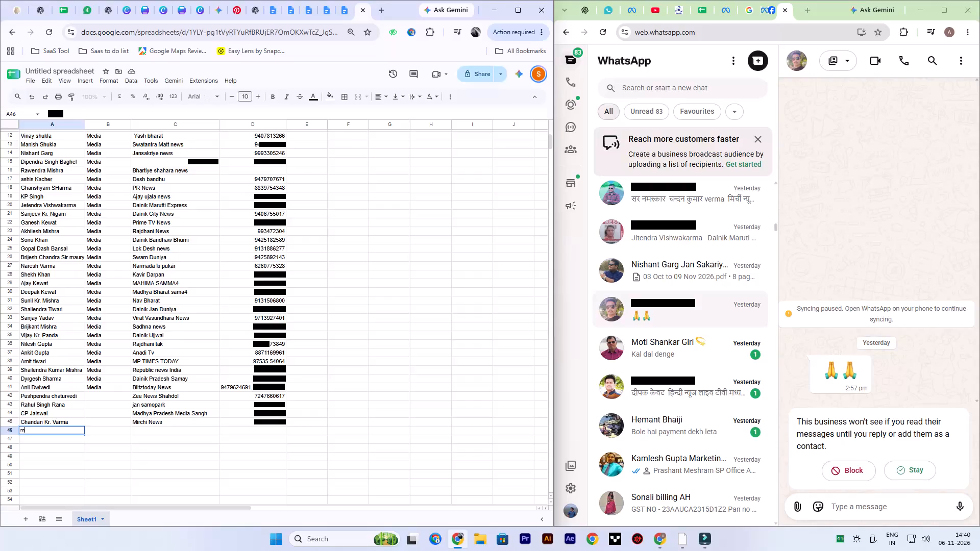
Enter the next media contact's full name in cell A46, the first empty row below the list.
key("BackSpace")
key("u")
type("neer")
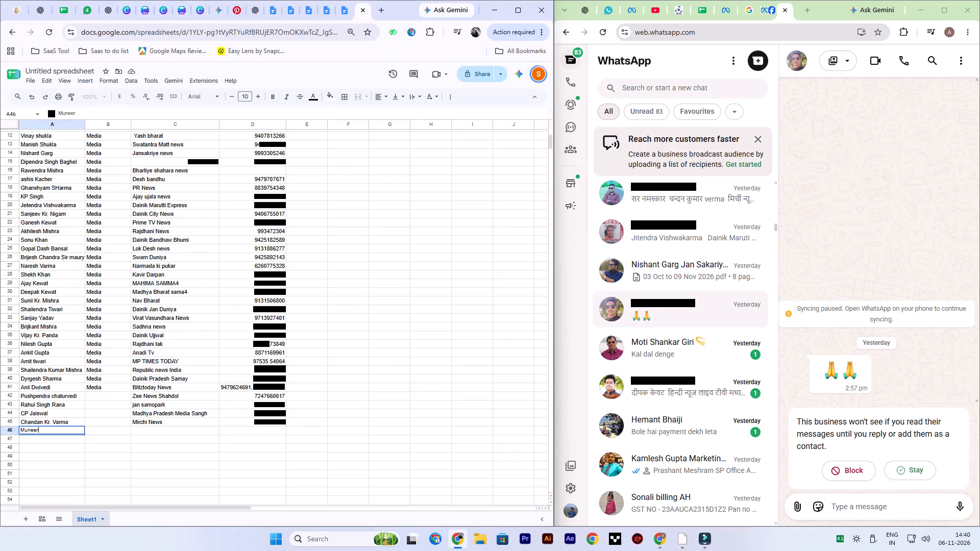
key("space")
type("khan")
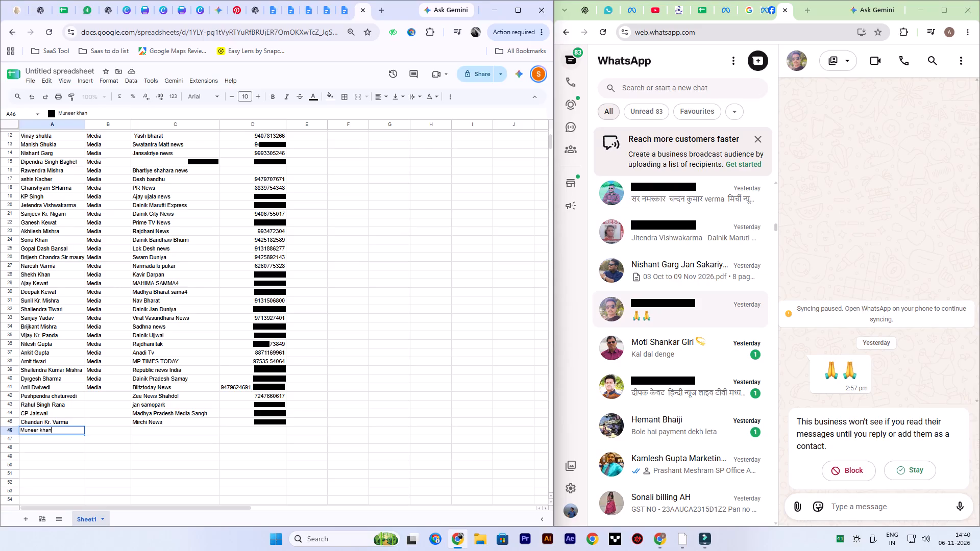
Enter "TNP New" as the start of the newspaper or channel name in cell C46, the row of the newest contact.
double_click(149, 431)
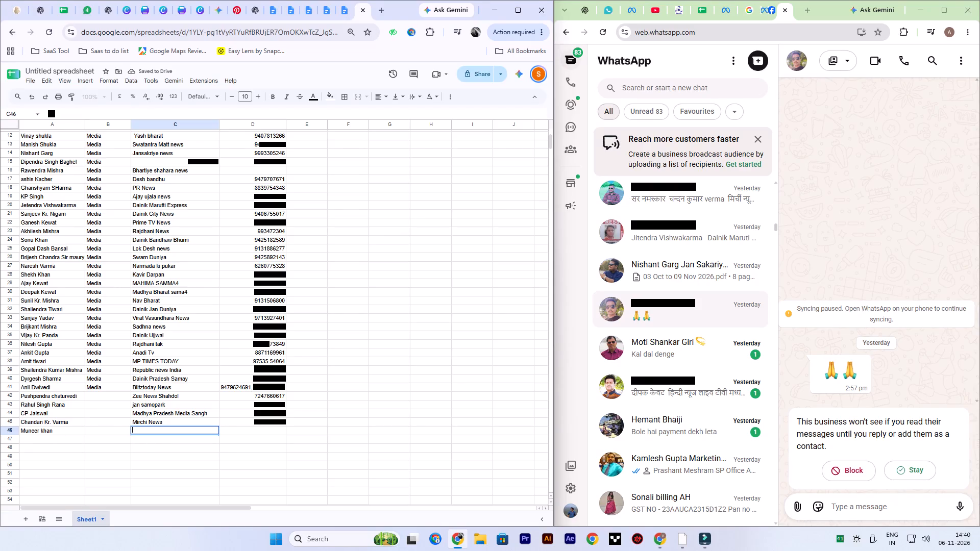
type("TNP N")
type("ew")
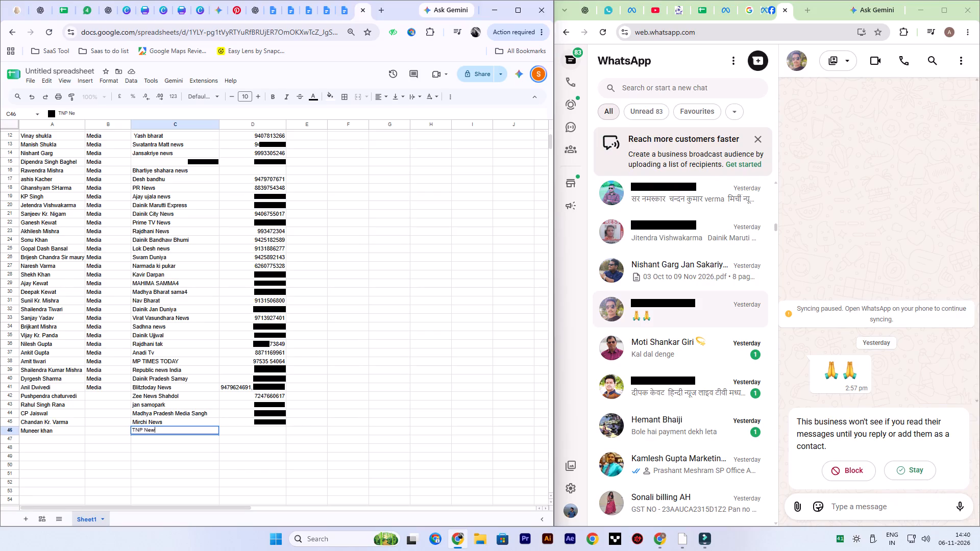
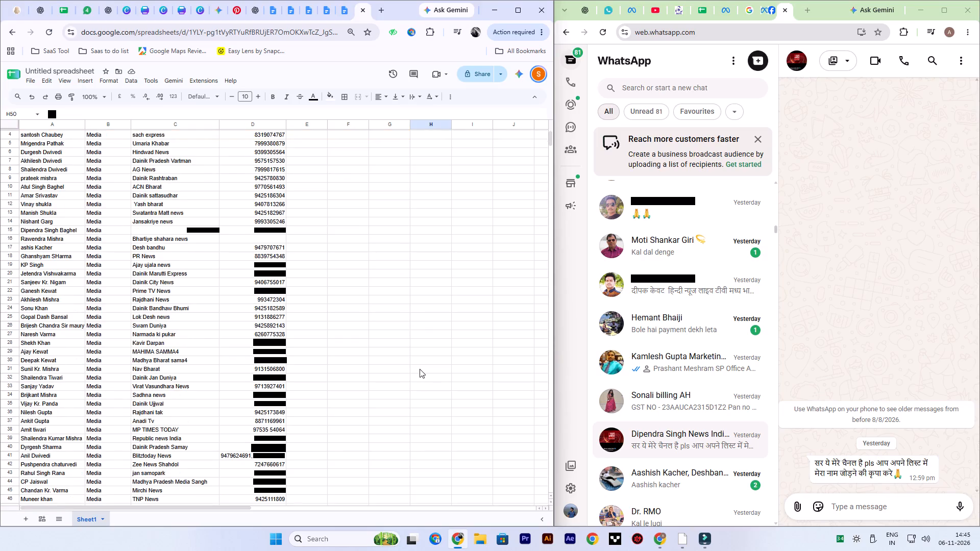
scroll(420, 369, "down", 5)
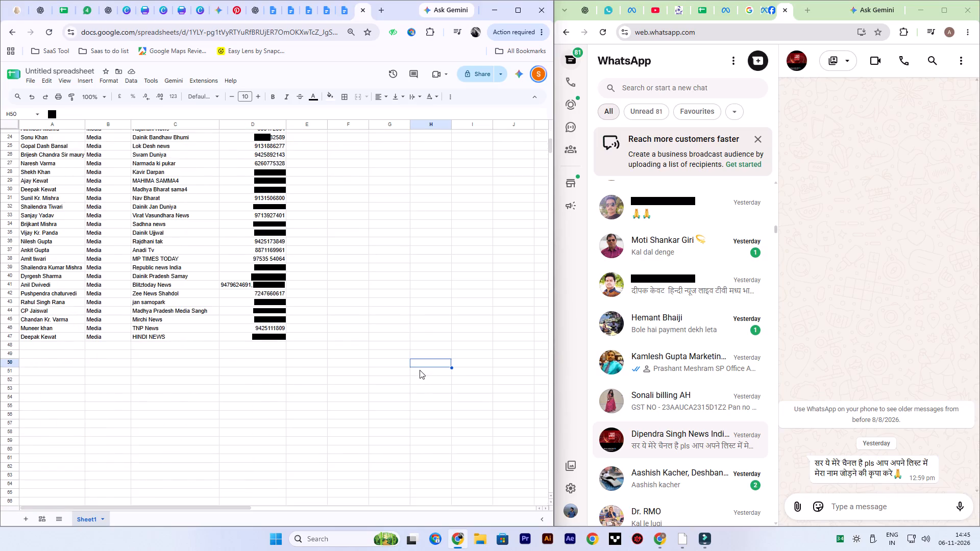
scroll(420, 370, "up", 7)
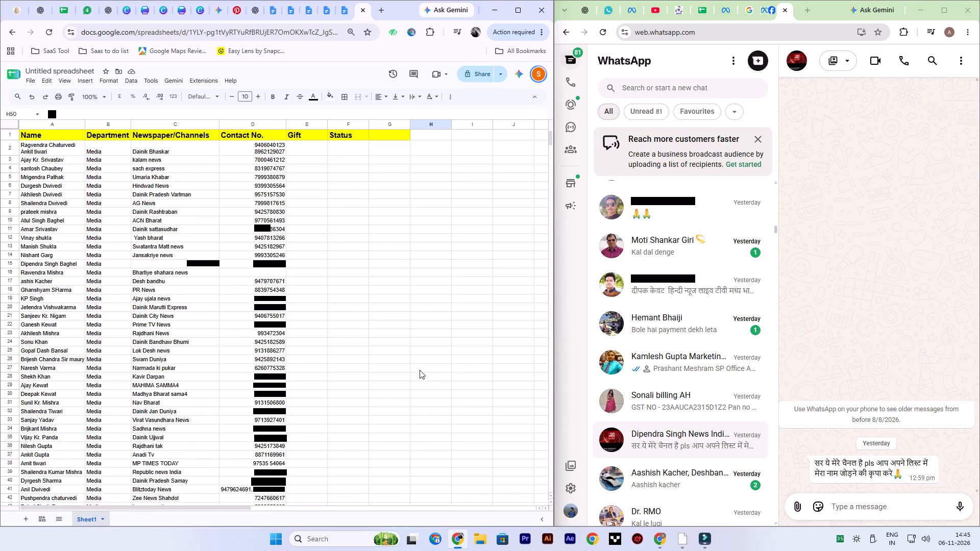
Maximize the spreadsheet window to fill the screen and look over the contact rows there.
left_click(517, 10)
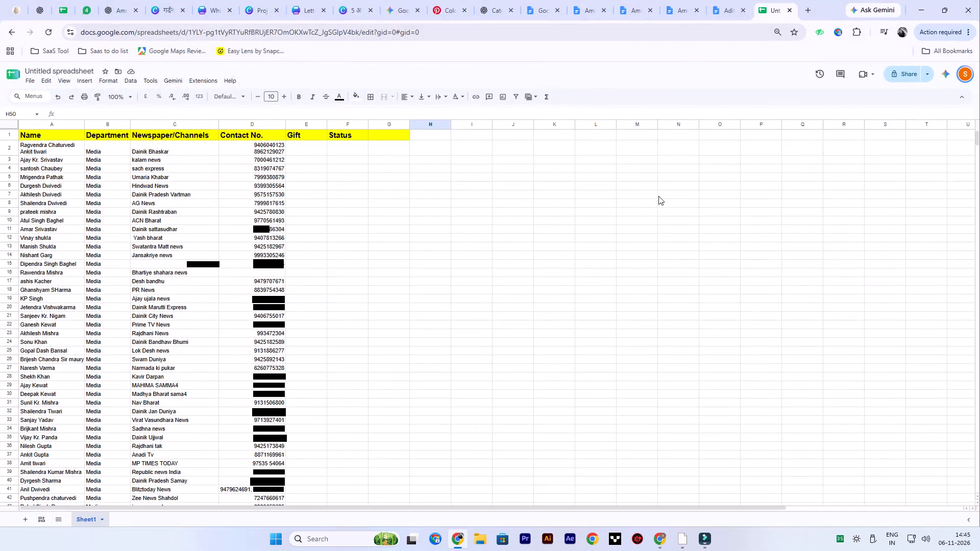
scroll(444, 279, "down", 1)
scroll(444, 279, "up", 2)
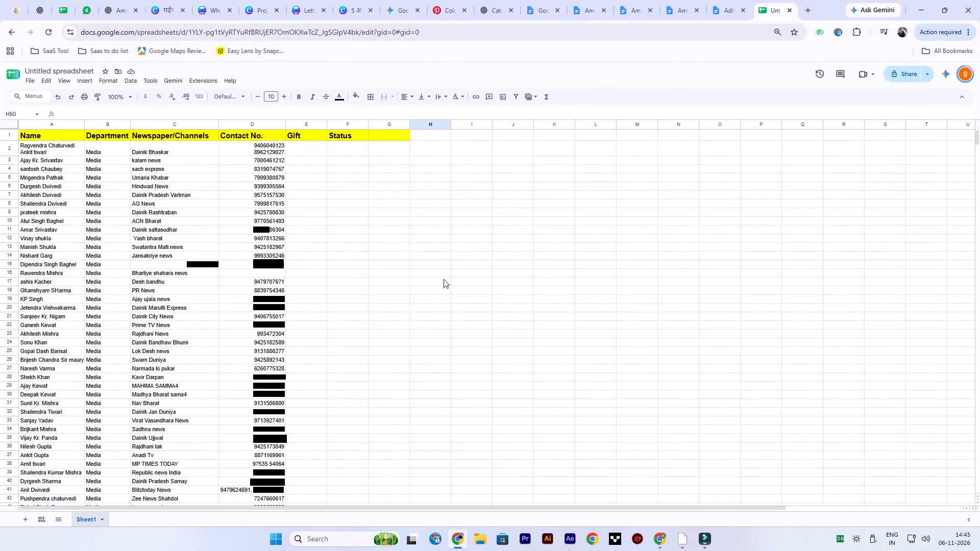
scroll(432, 277, "down", 2, "ctrl")
scroll(432, 277, "up", 1, "ctrl")
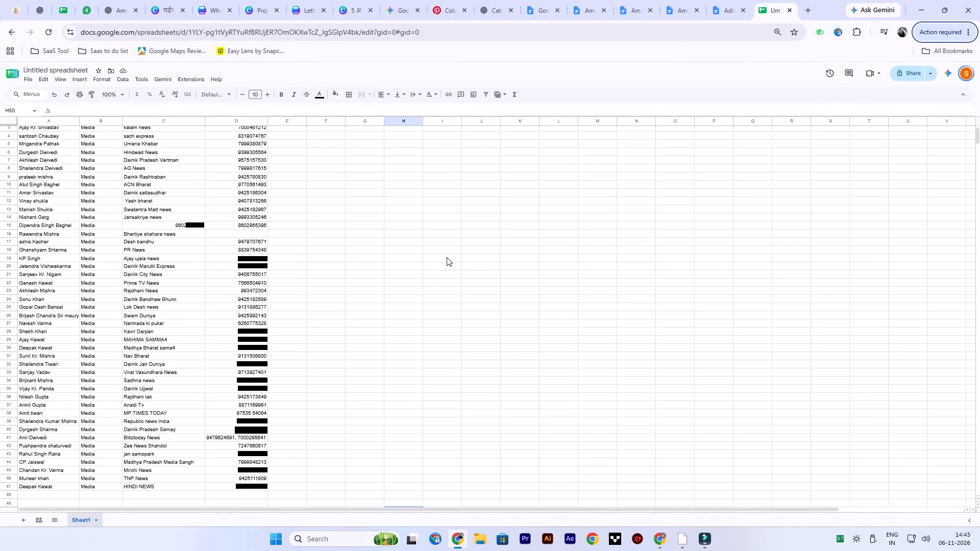
Capture a region screenshot of the whole contact table, from the header row through row 47, covering the Name to Contact No. columns.
scroll(447, 257, "up", 1)
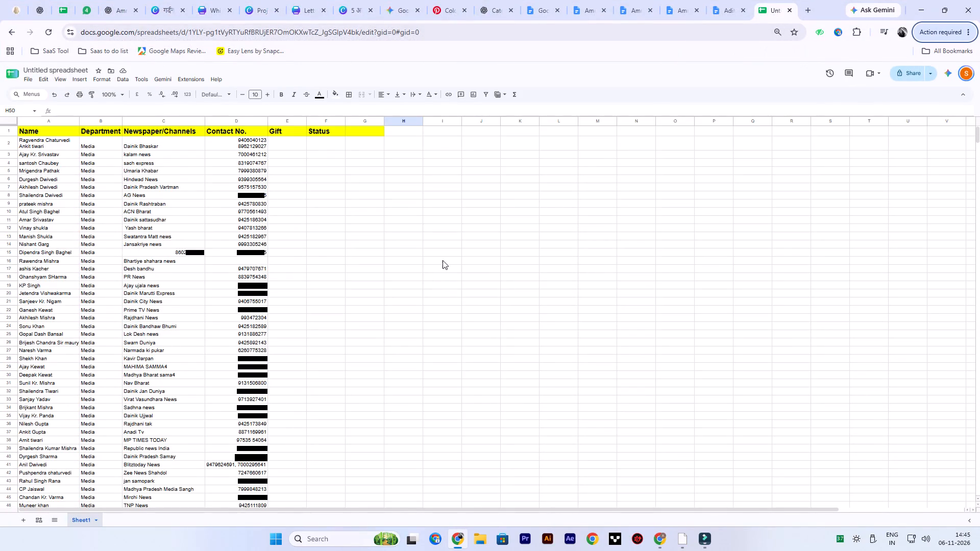
scroll(443, 260, "down", 1, "ctrl")
scroll(443, 260, "up", 3)
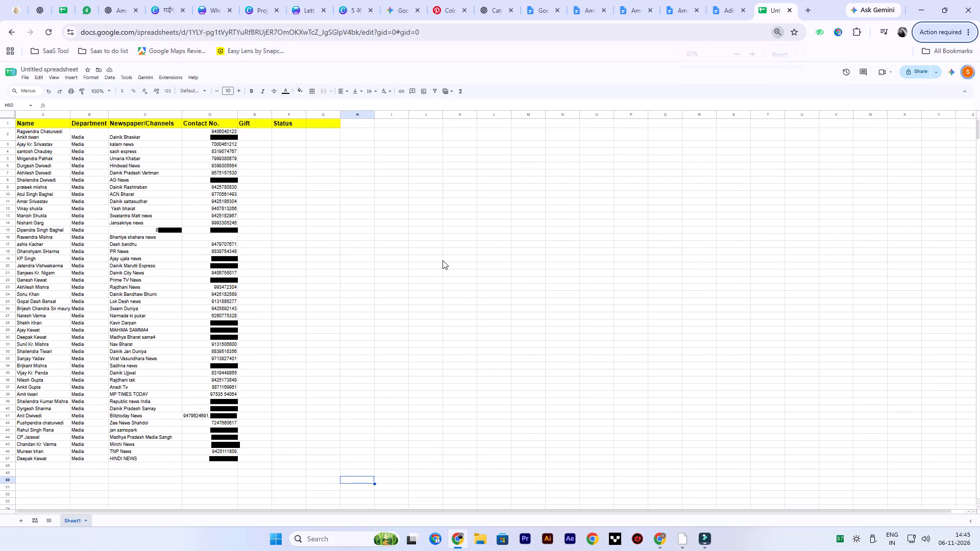
scroll(443, 260, "up", 2)
key("shift+super+s")
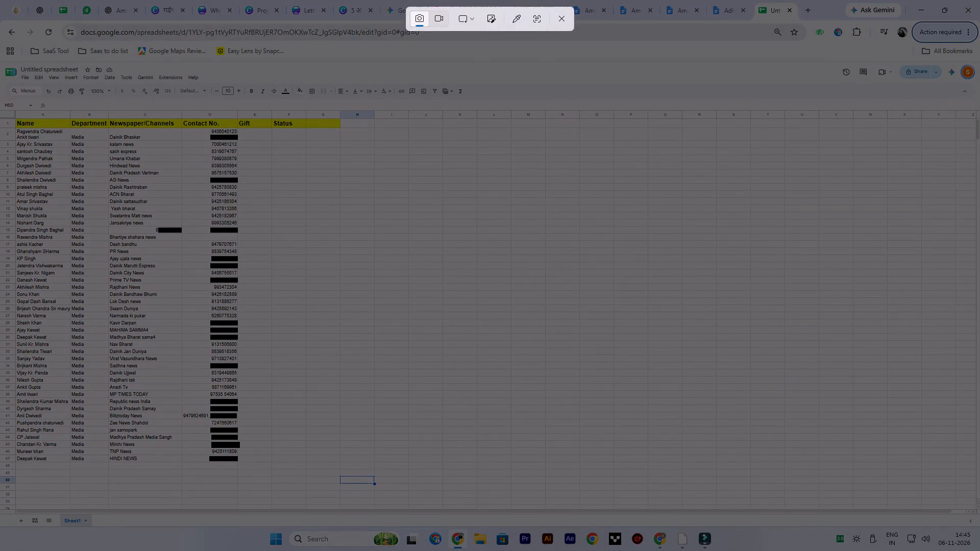
left_click_drag(3, 116, 263, 238)
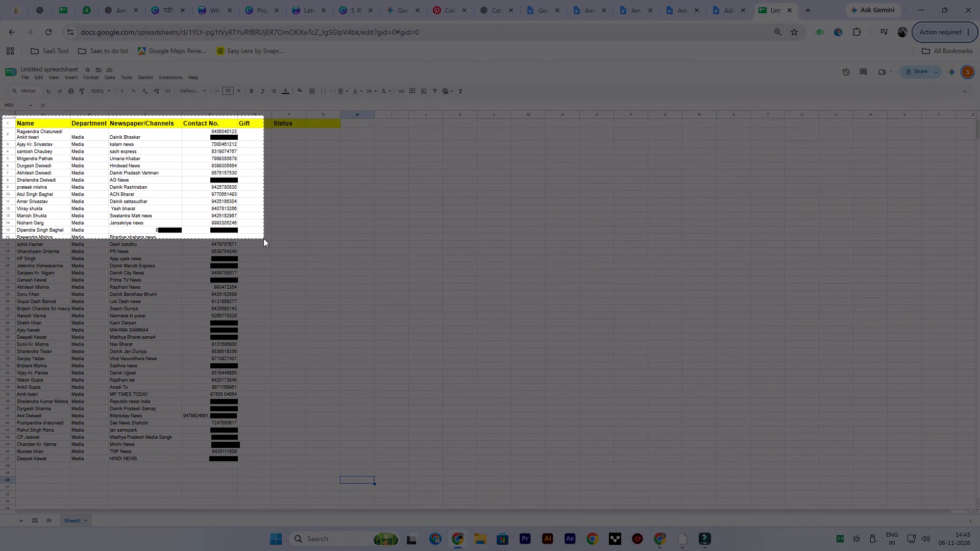
left_click_drag(263, 238, 244, 470)
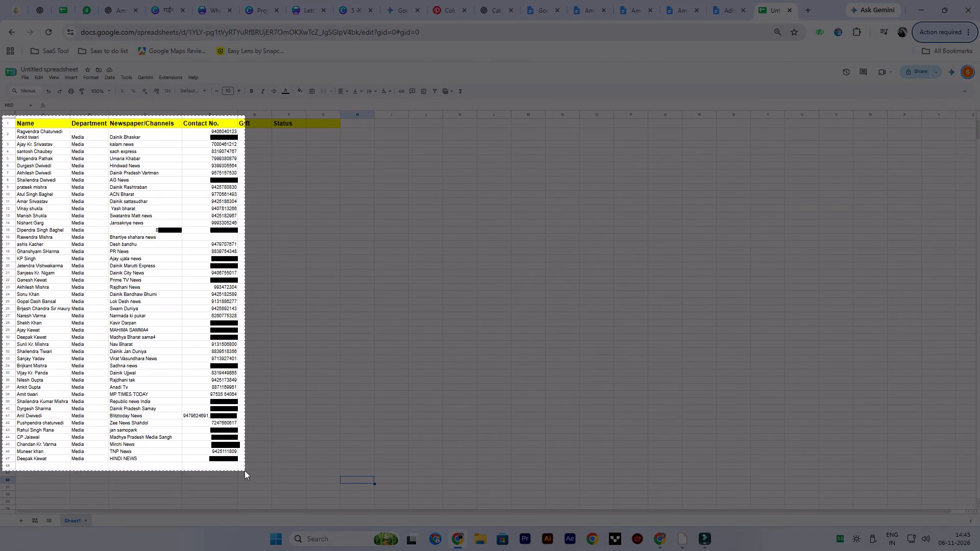
left_click_drag(244, 470, 240, 468)
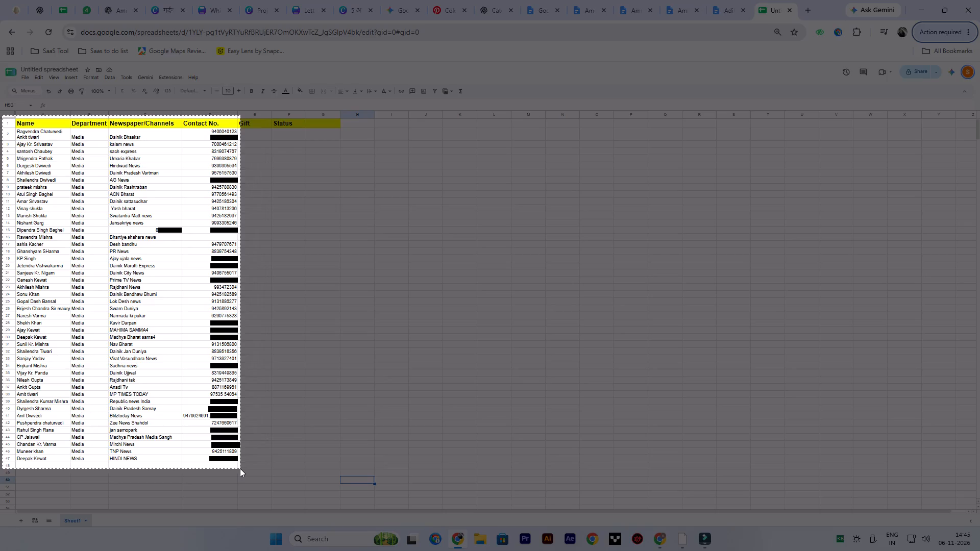
left_click_drag(240, 468, 240, 469)
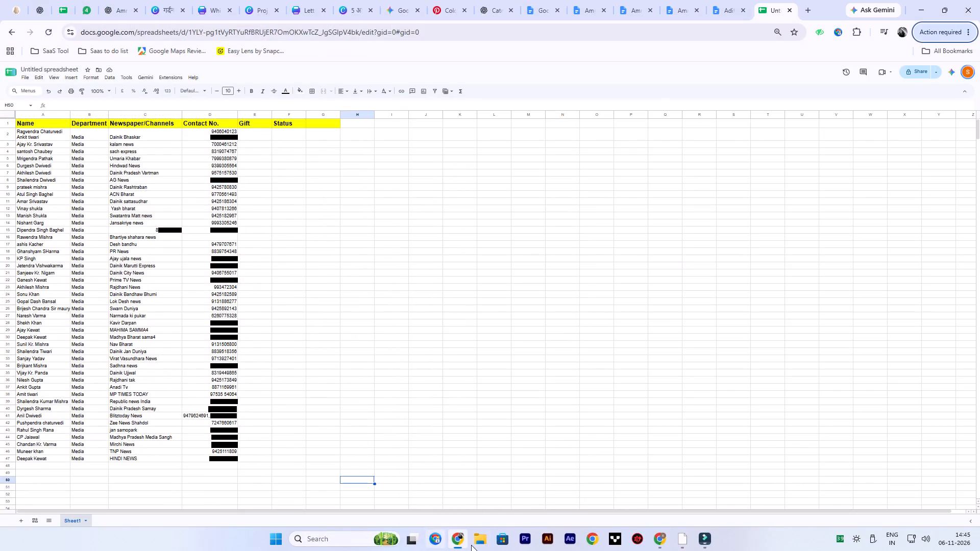
Switch to File Explorer and open the newest image in the Pictures > Screenshots folder, enlarging the viewer to check the contact table.
left_click(478, 543)
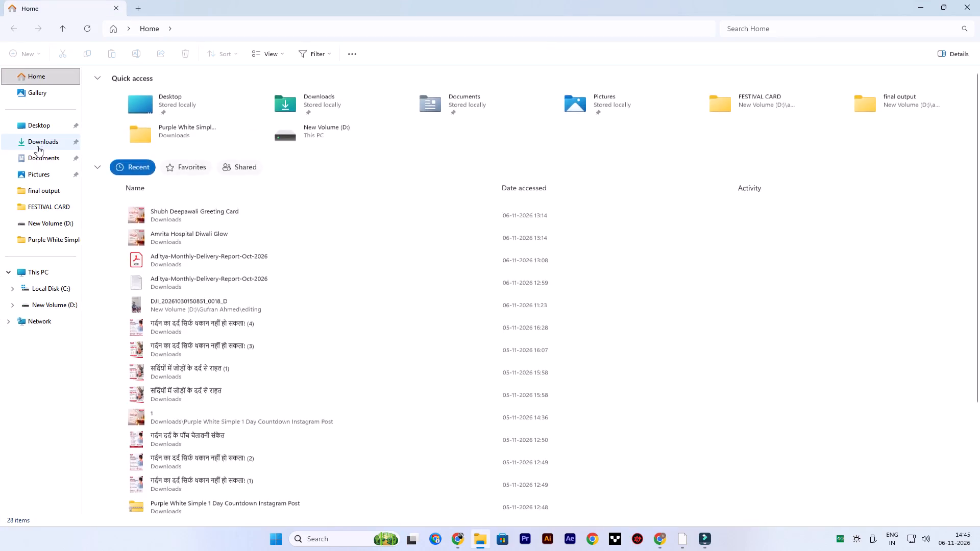
left_click(39, 143)
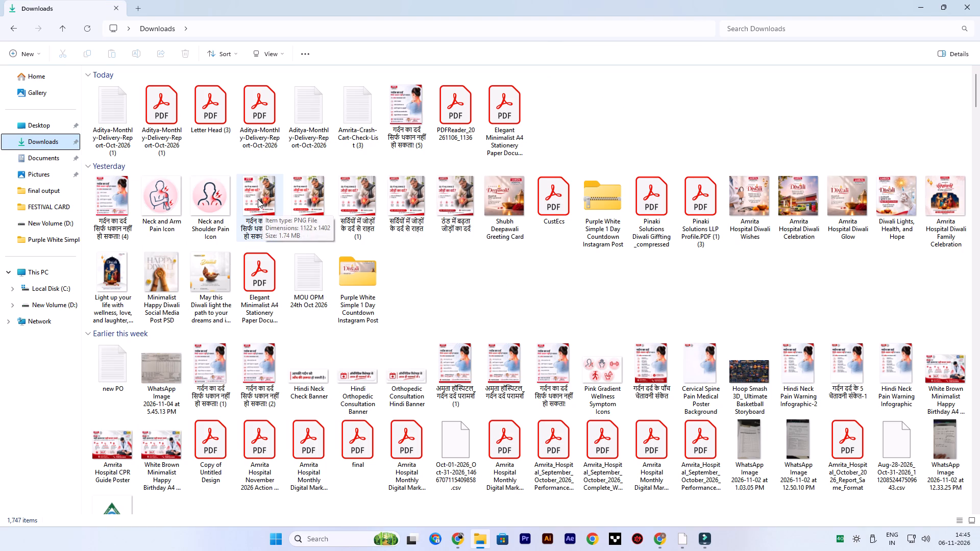
left_click(52, 309)
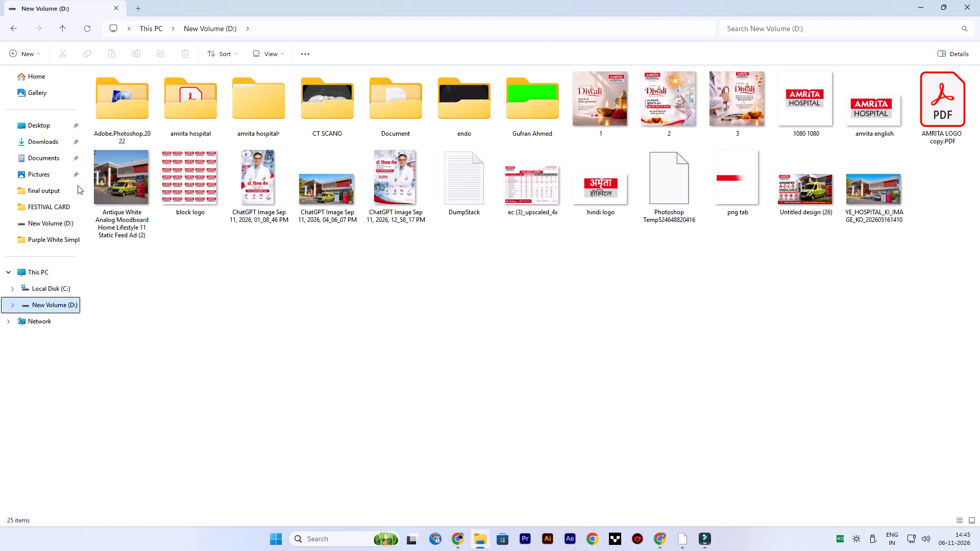
left_click(46, 172)
double_click(114, 91)
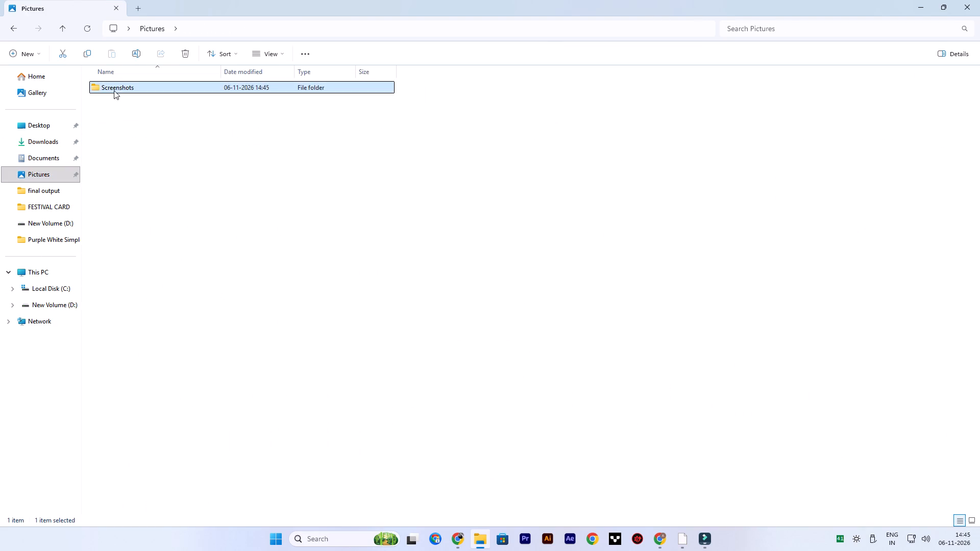
scroll(343, 172, "down", 12)
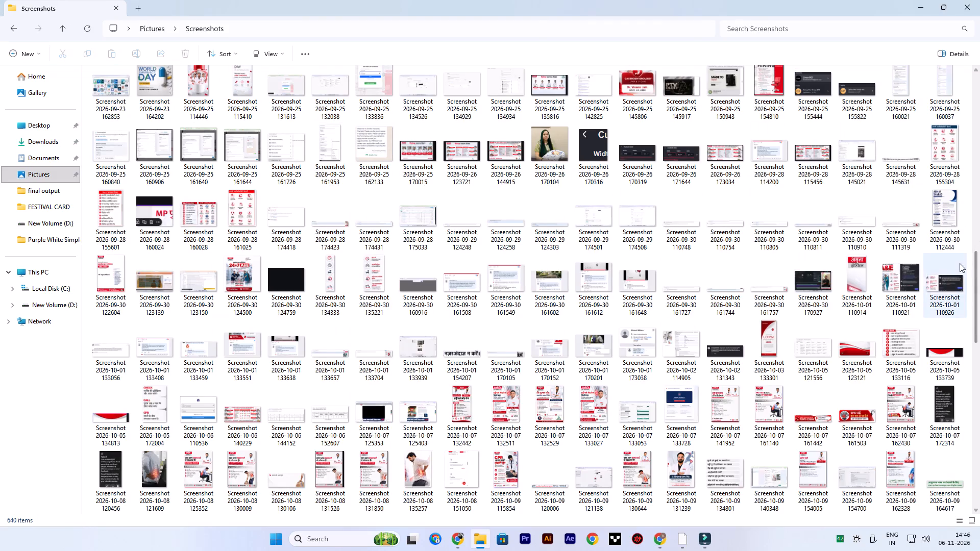
left_click_drag(976, 264, 979, 461)
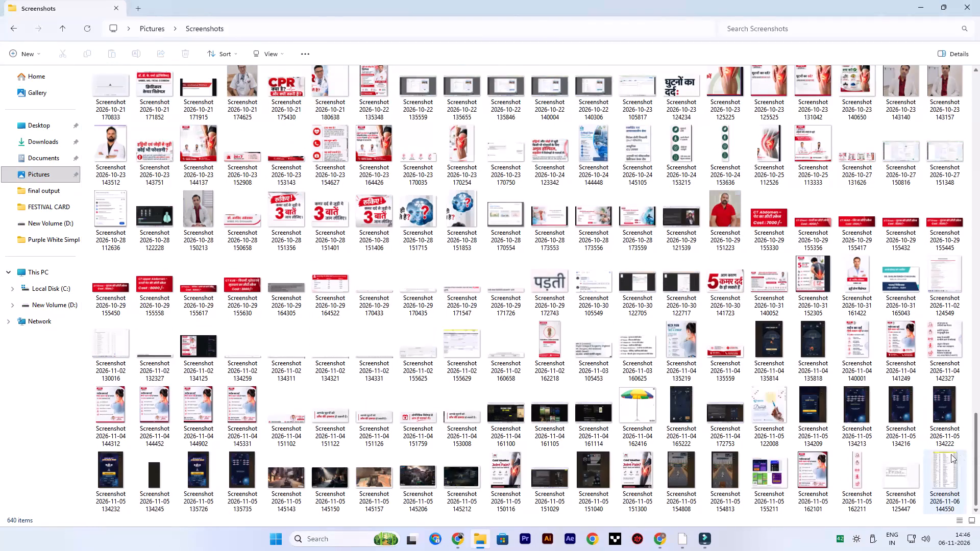
double_click(948, 464)
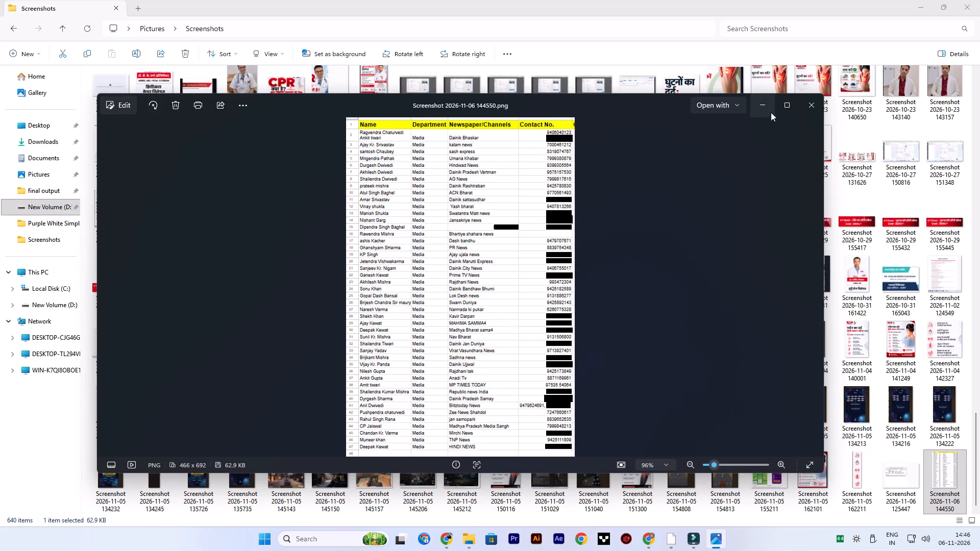
left_click(783, 104)
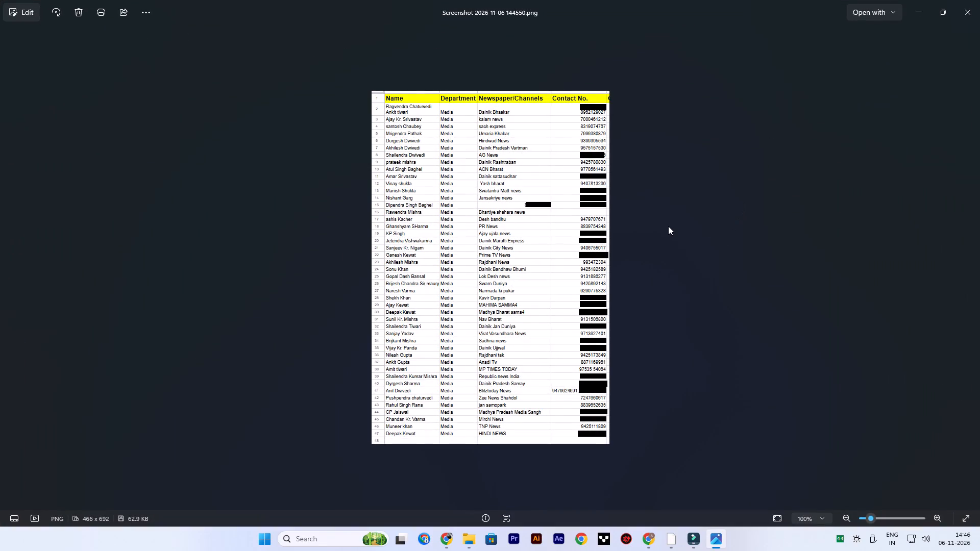
scroll(668, 226, "up", 2)
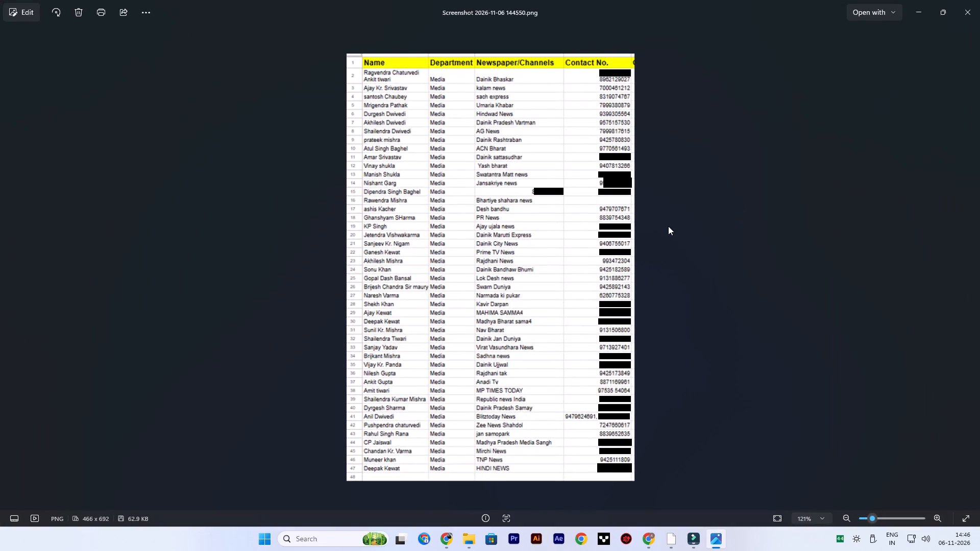
scroll(668, 226, "down", 2)
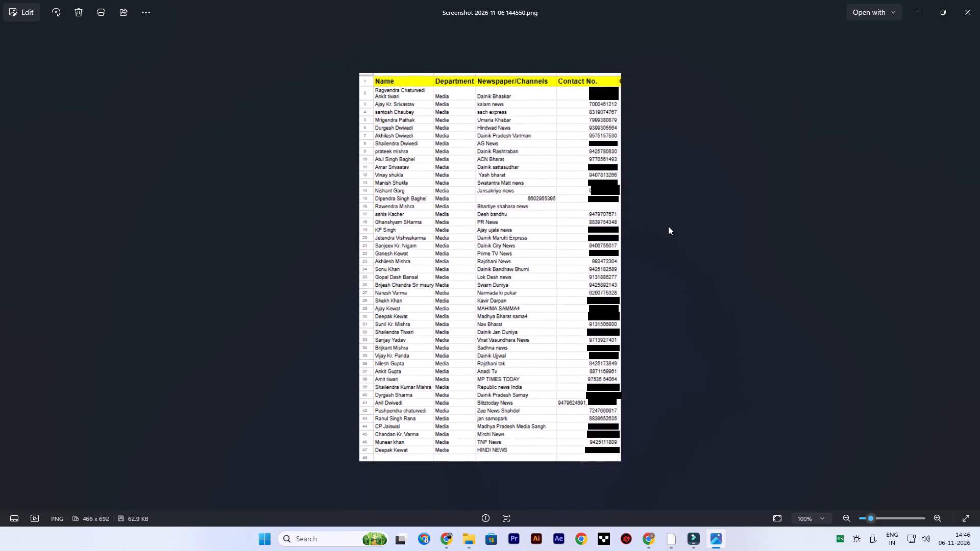
key("shift+super+s")
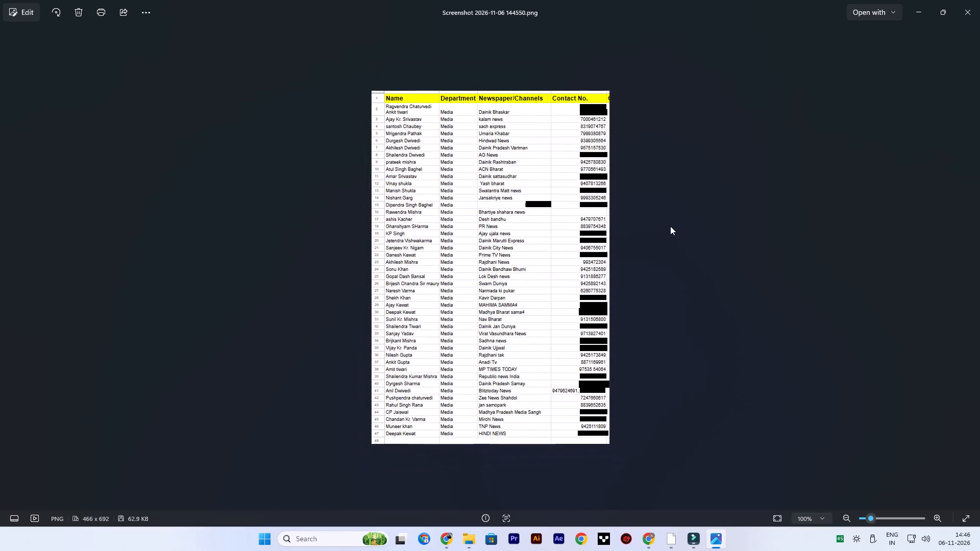
left_click(558, 16)
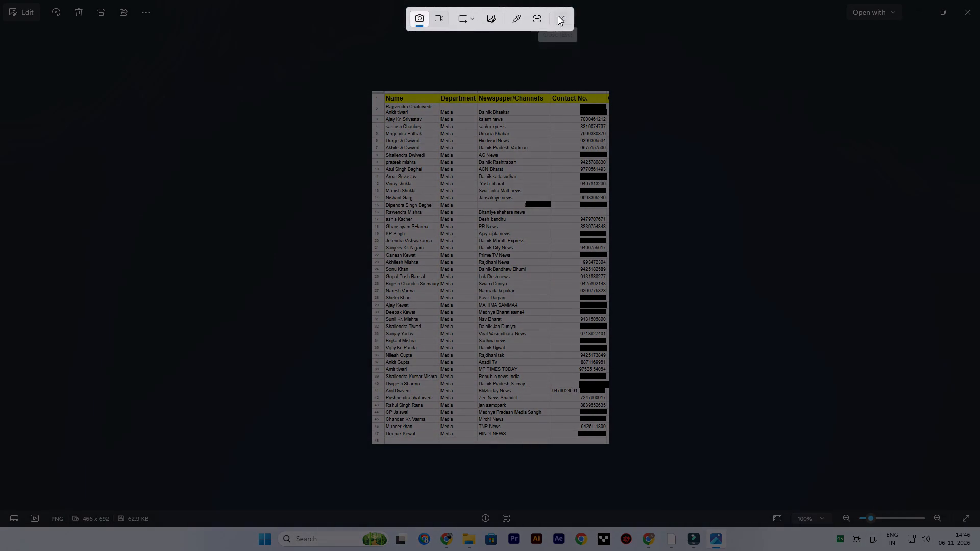
Open the print settings for the contact table screenshot and set the page orientation to Portrait.
key("ctrl+p")
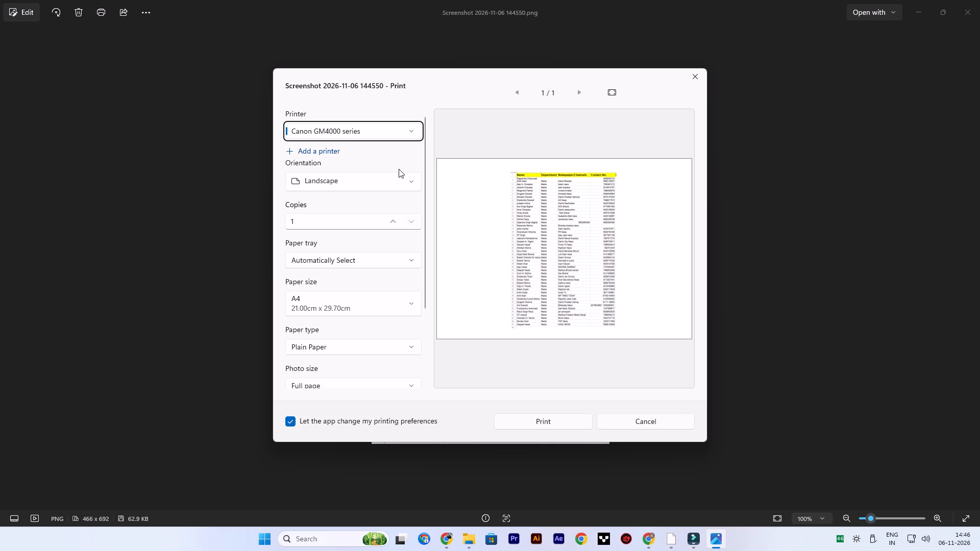
left_click(371, 190)
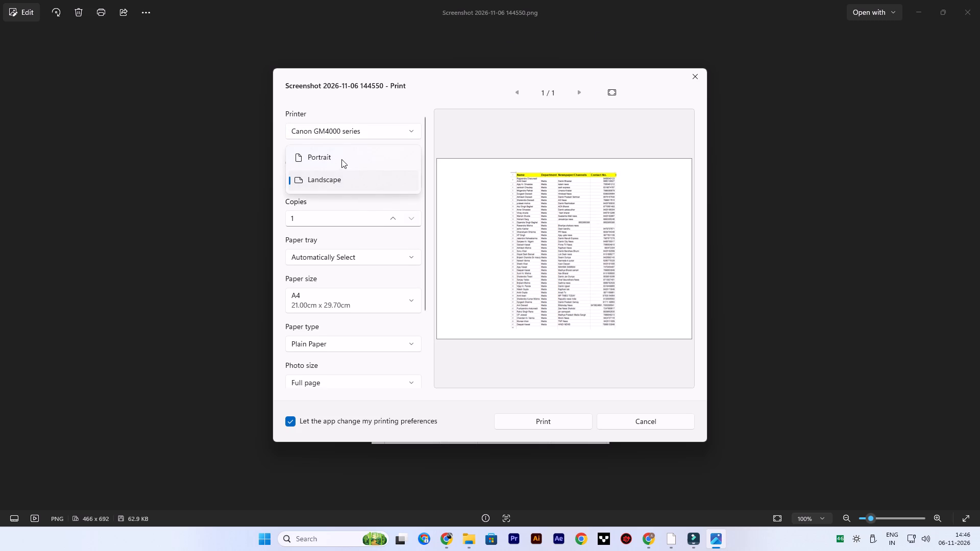
left_click(341, 159)
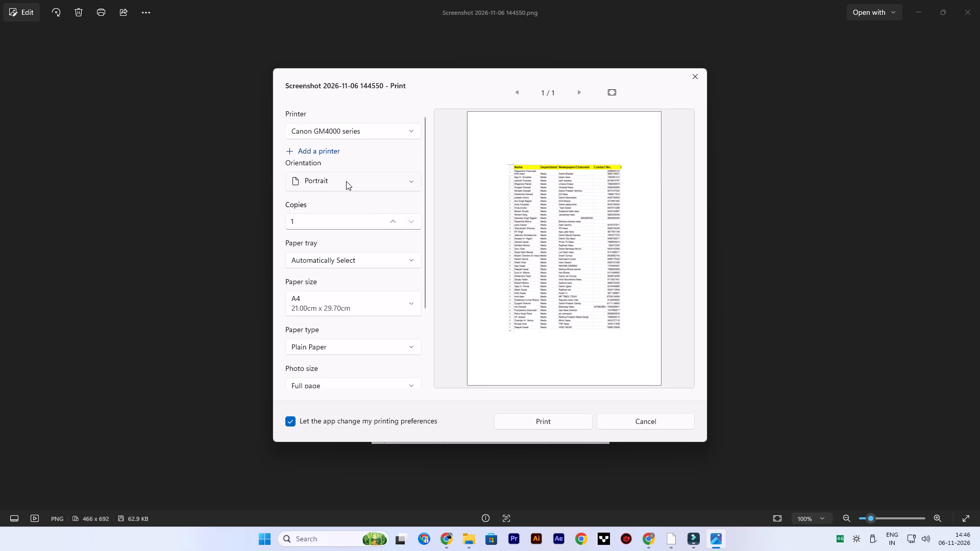
left_click(592, 226)
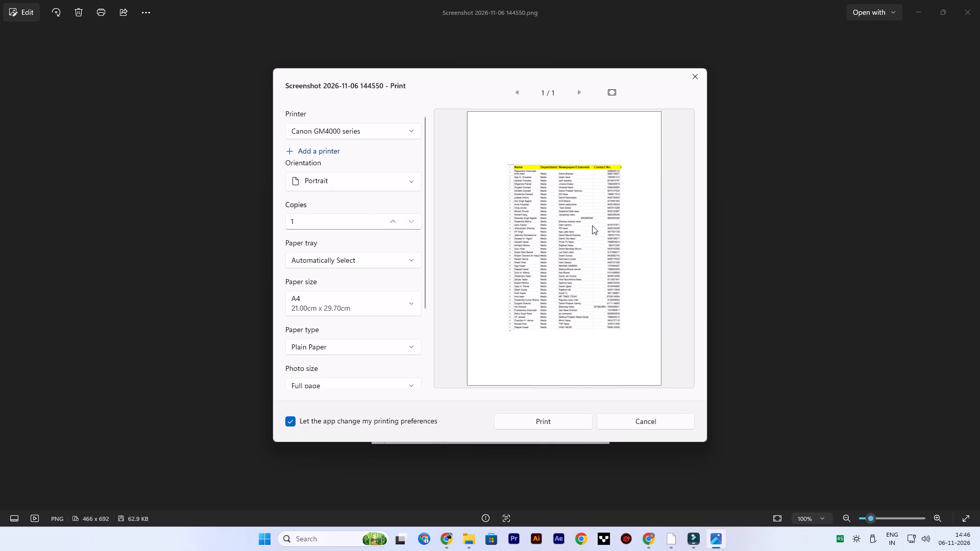
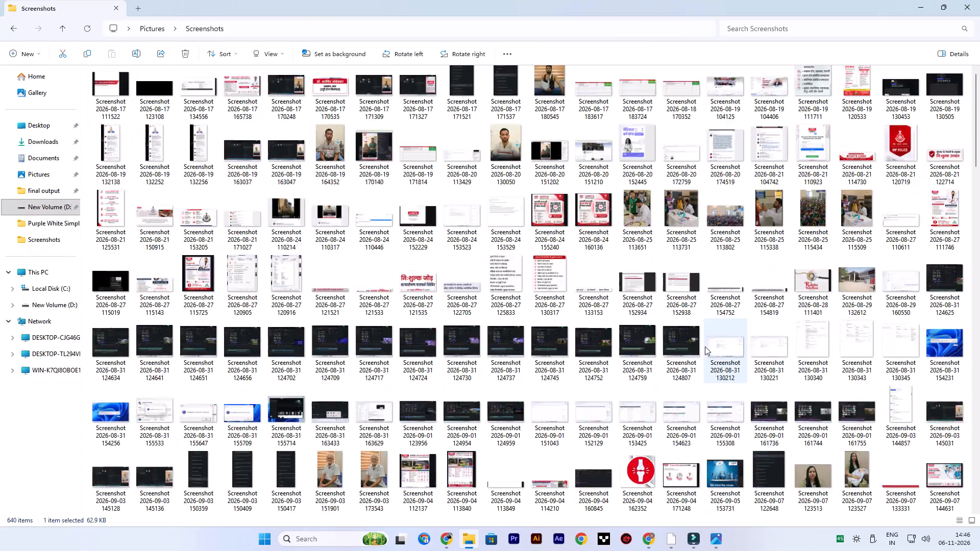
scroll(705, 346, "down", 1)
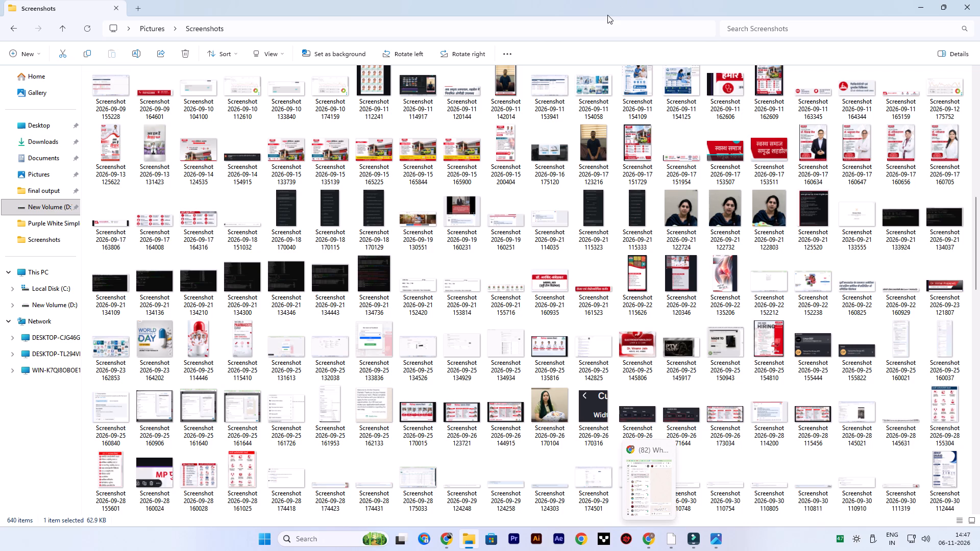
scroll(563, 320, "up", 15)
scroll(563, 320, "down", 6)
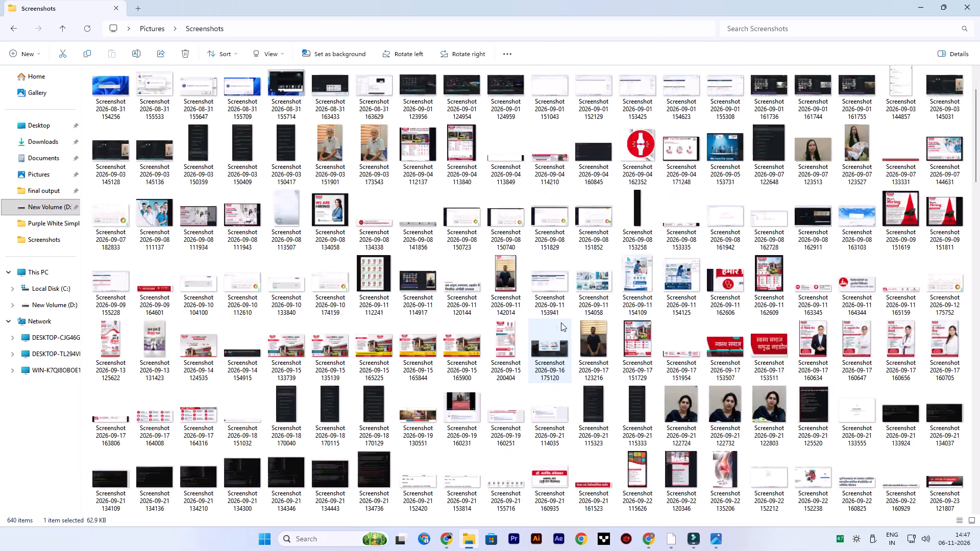
Switch to the contact spreadsheet in Chrome and print one portrait, black-and-white copy of all pages on the Canon GM4000 series.
left_click(446, 537)
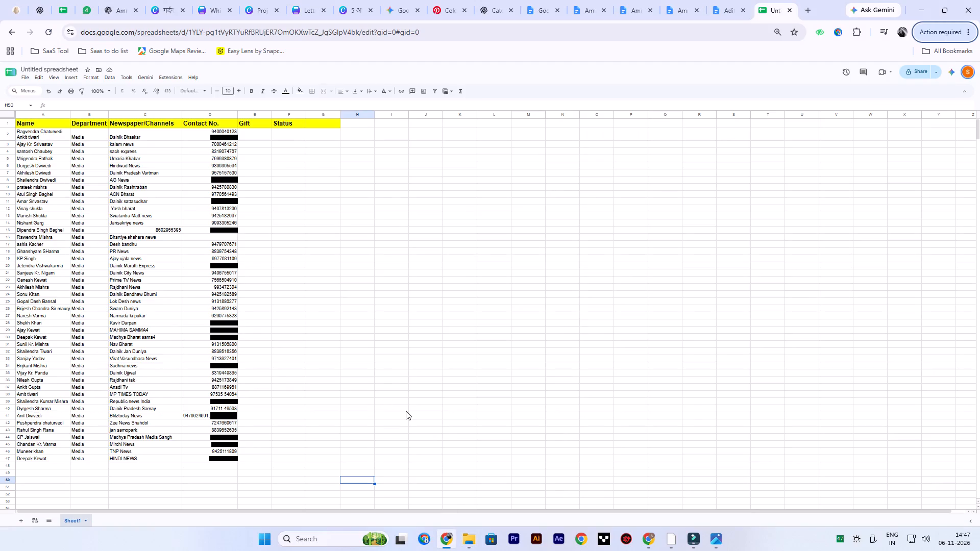
key("ctrl+p")
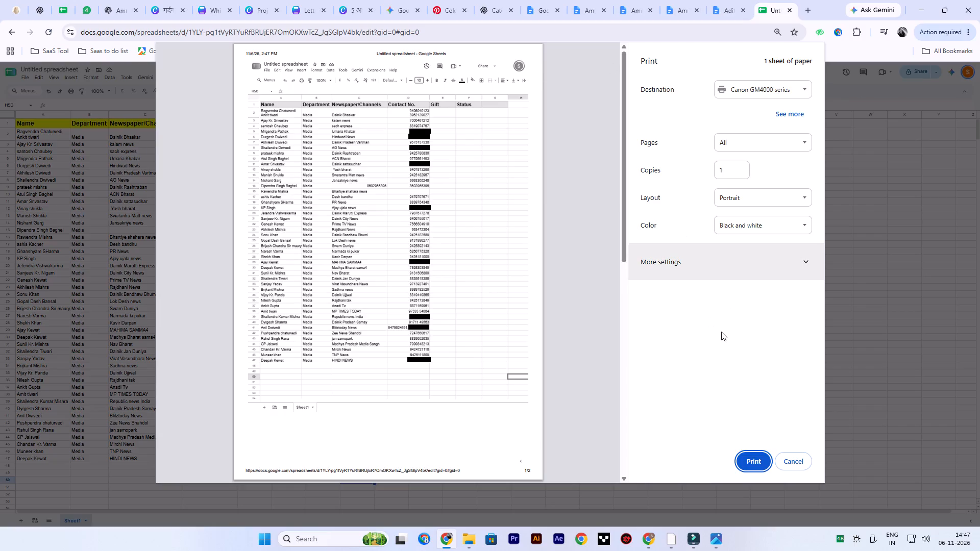
left_click(755, 463)
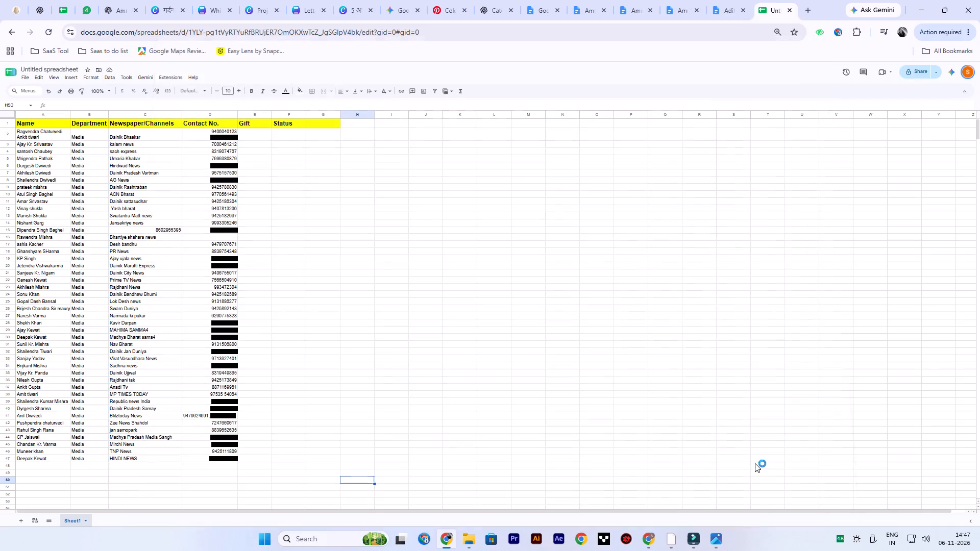